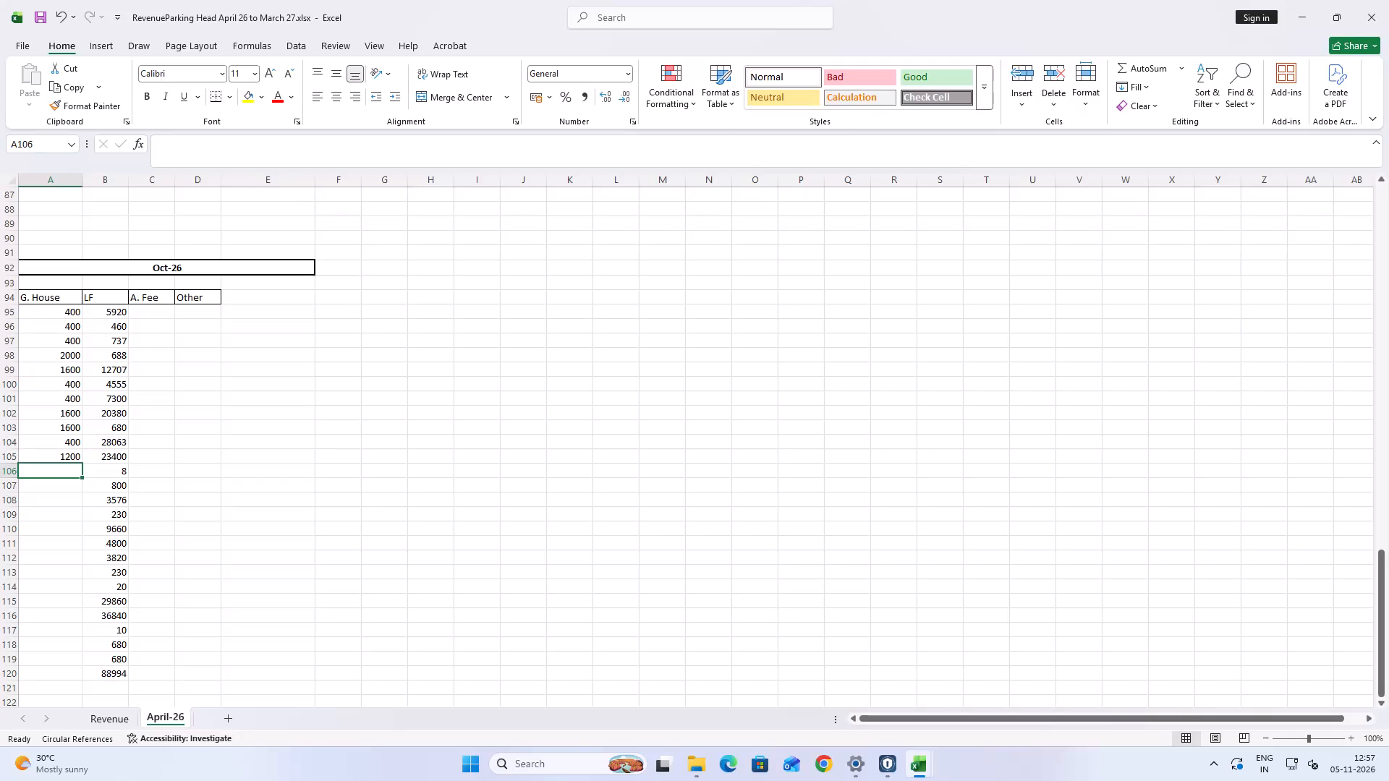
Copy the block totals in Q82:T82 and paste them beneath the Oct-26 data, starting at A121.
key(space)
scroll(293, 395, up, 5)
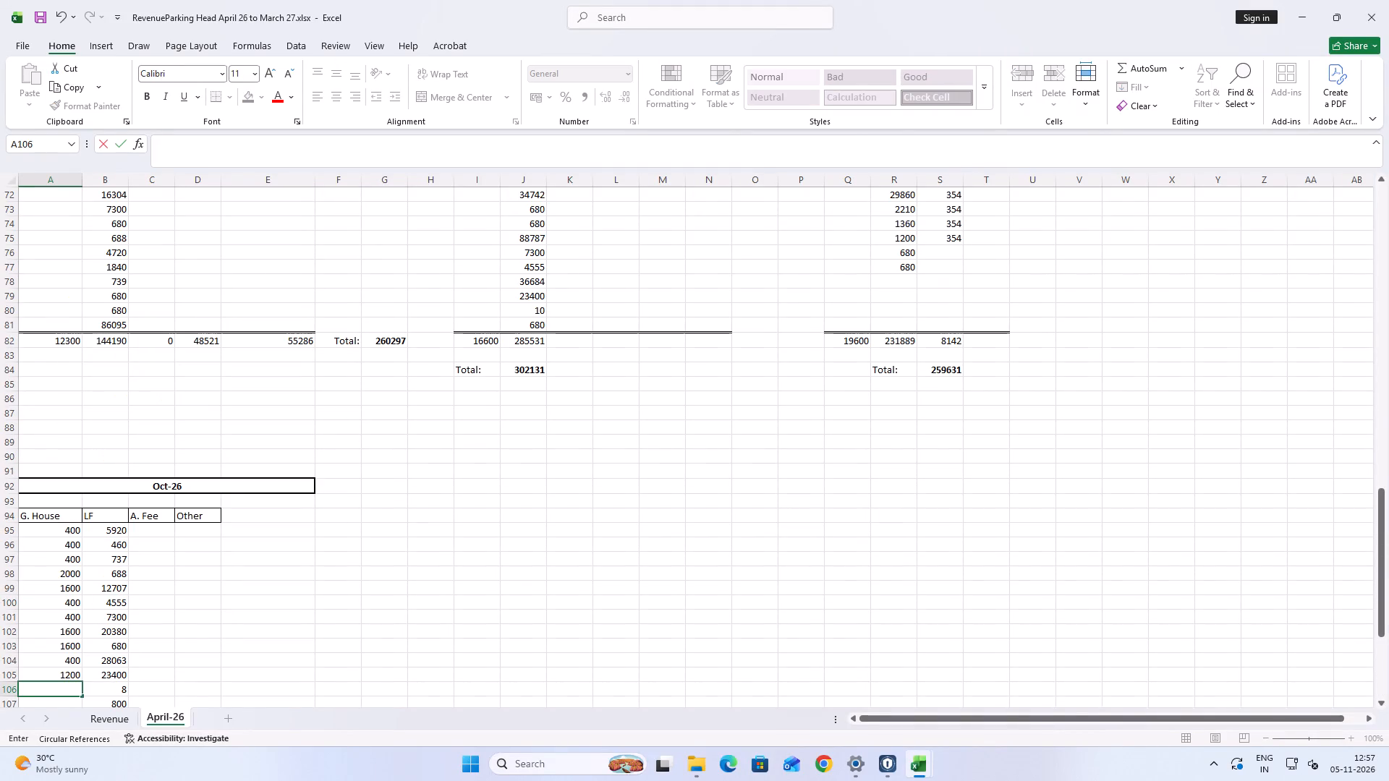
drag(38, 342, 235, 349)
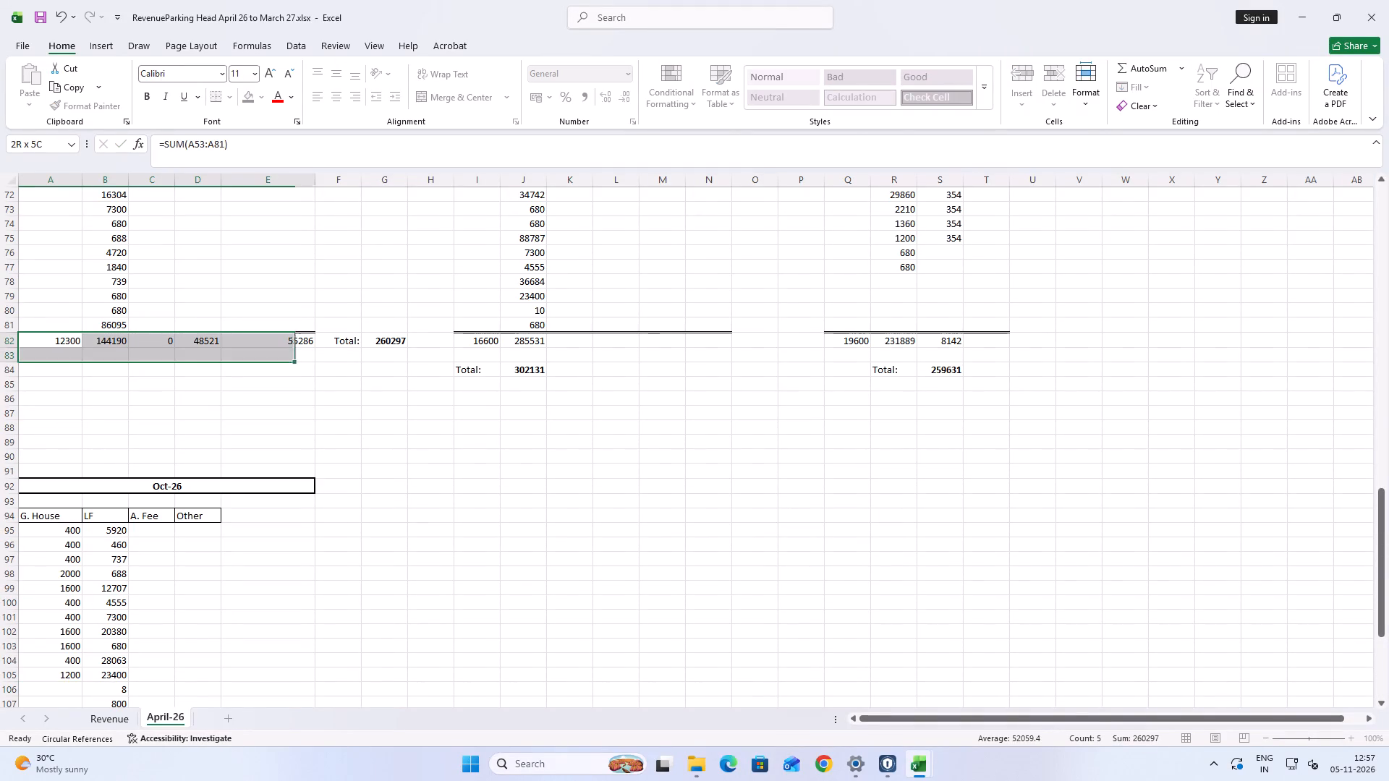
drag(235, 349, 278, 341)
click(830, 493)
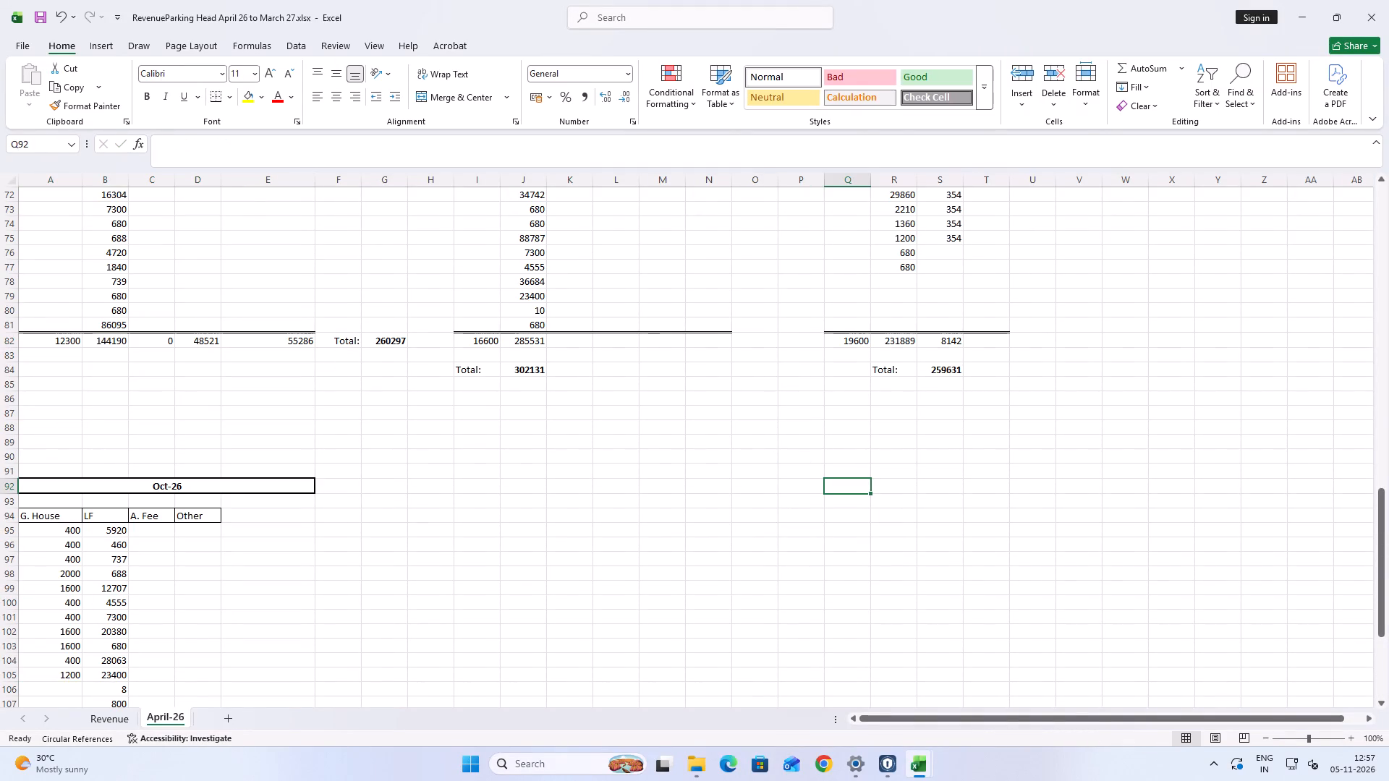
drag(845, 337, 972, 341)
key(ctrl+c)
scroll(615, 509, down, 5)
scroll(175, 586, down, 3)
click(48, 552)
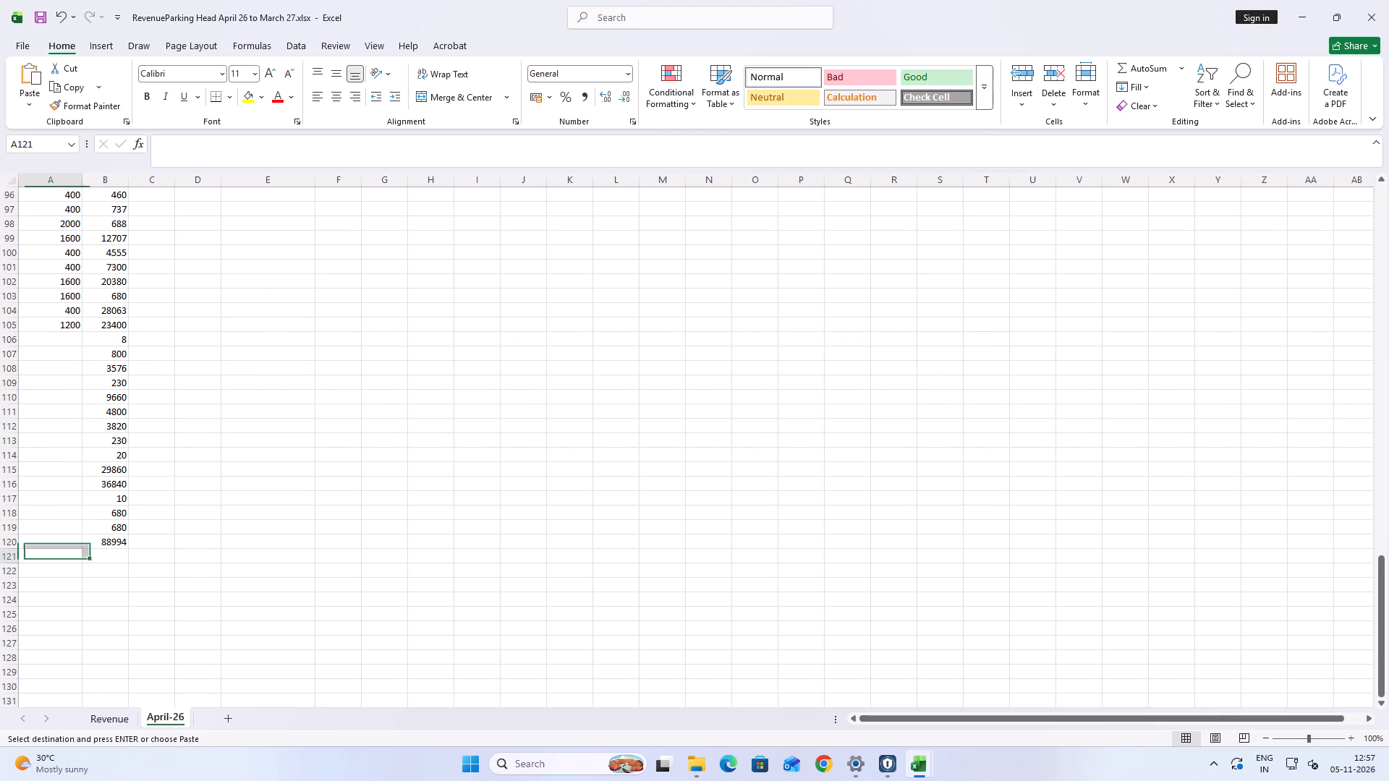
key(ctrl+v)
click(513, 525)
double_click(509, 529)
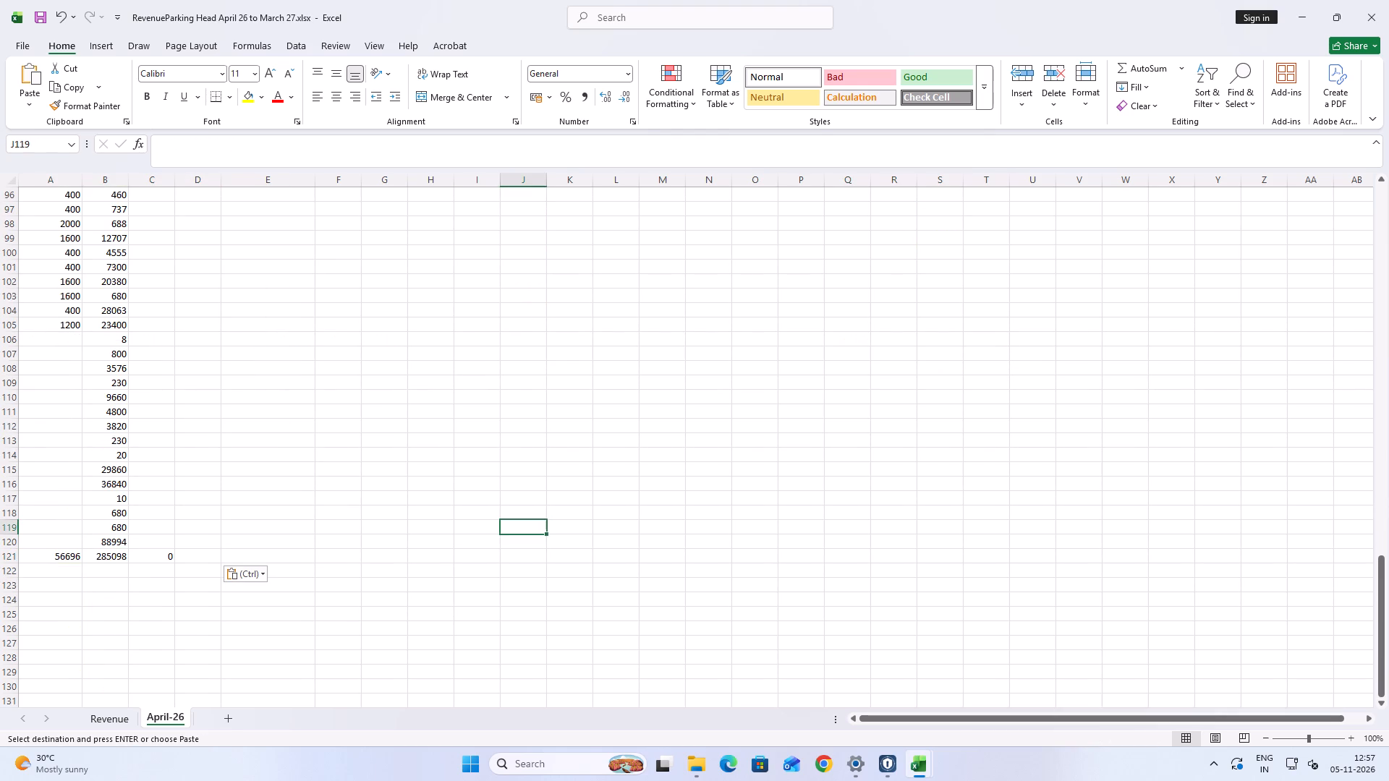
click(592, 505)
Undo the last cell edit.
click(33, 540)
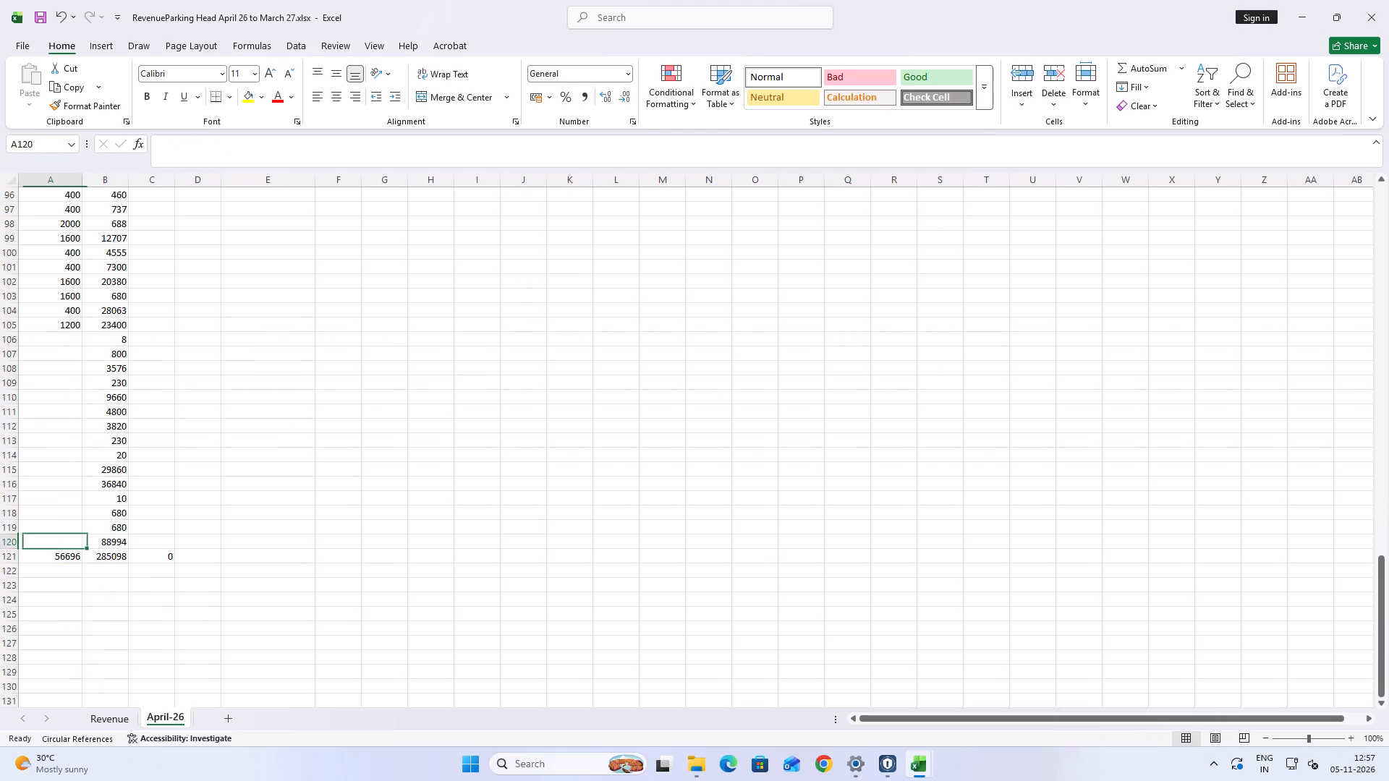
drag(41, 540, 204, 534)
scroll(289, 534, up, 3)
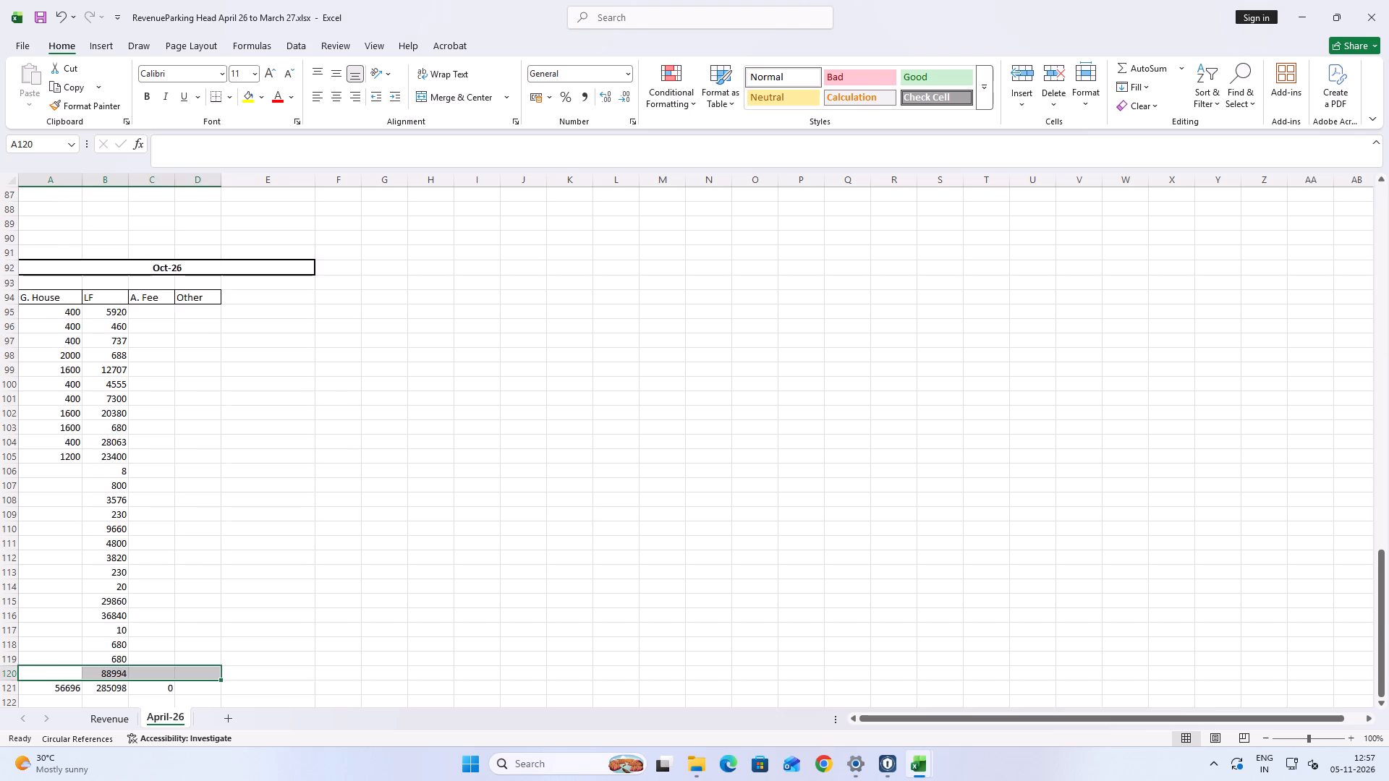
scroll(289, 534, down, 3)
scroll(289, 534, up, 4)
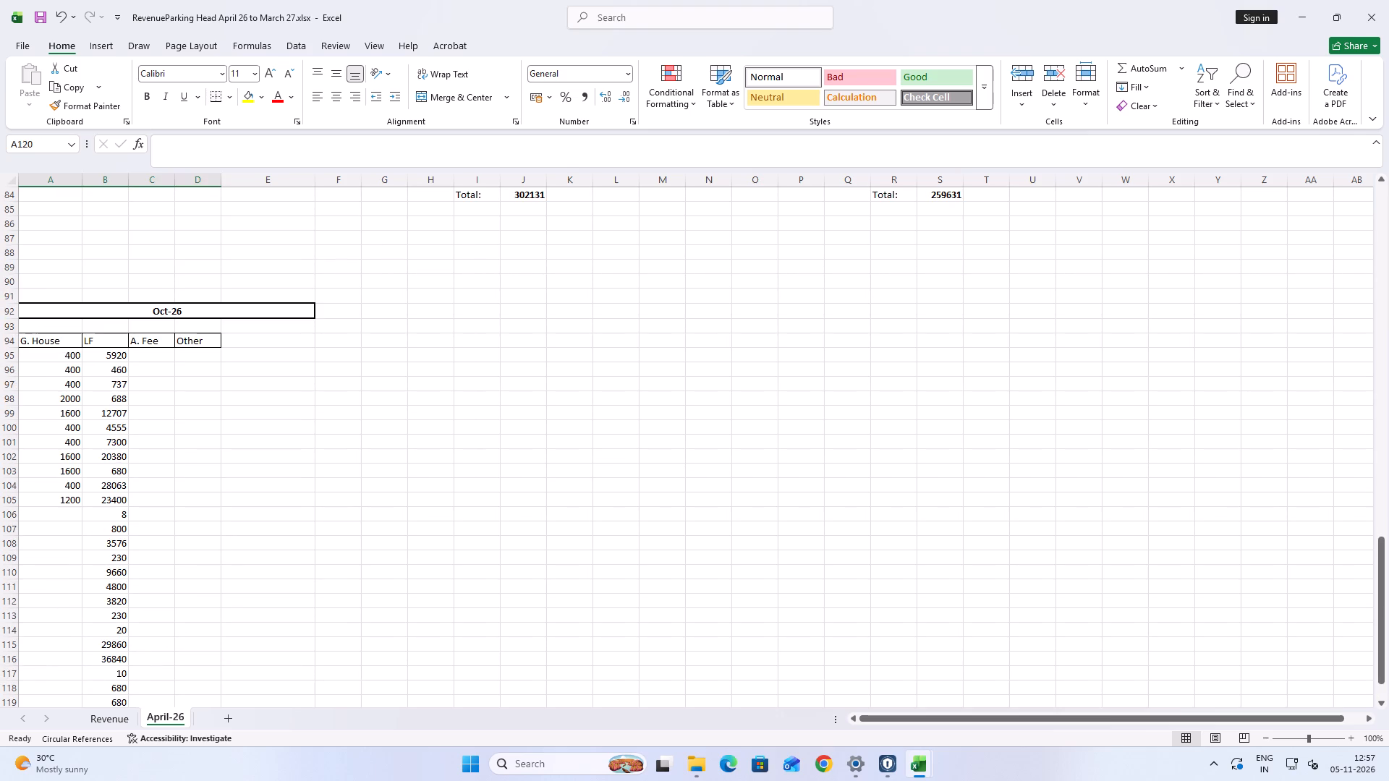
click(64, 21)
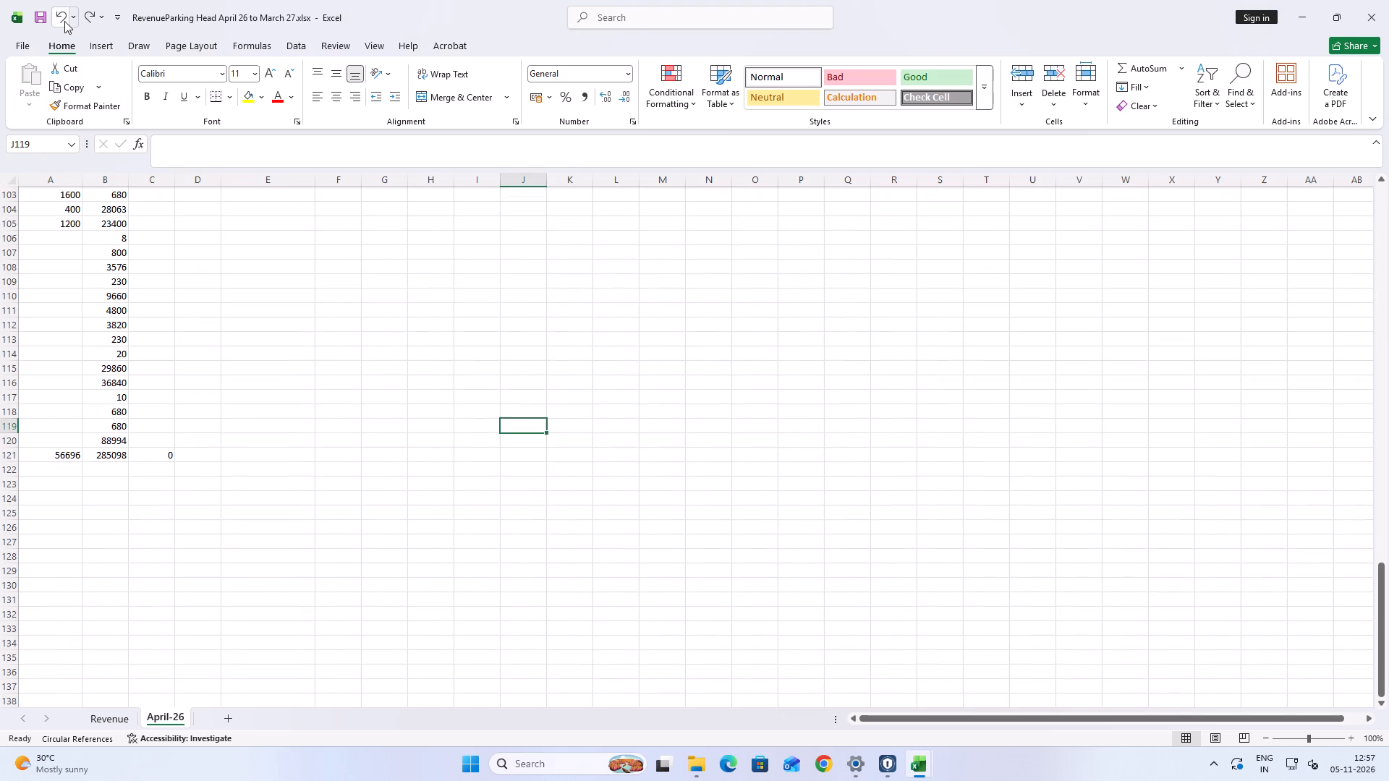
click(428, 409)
Unmerge the Oct-26 title in row 92 and re-merge and center it across columns A to D only.
scroll(372, 414, up, 4)
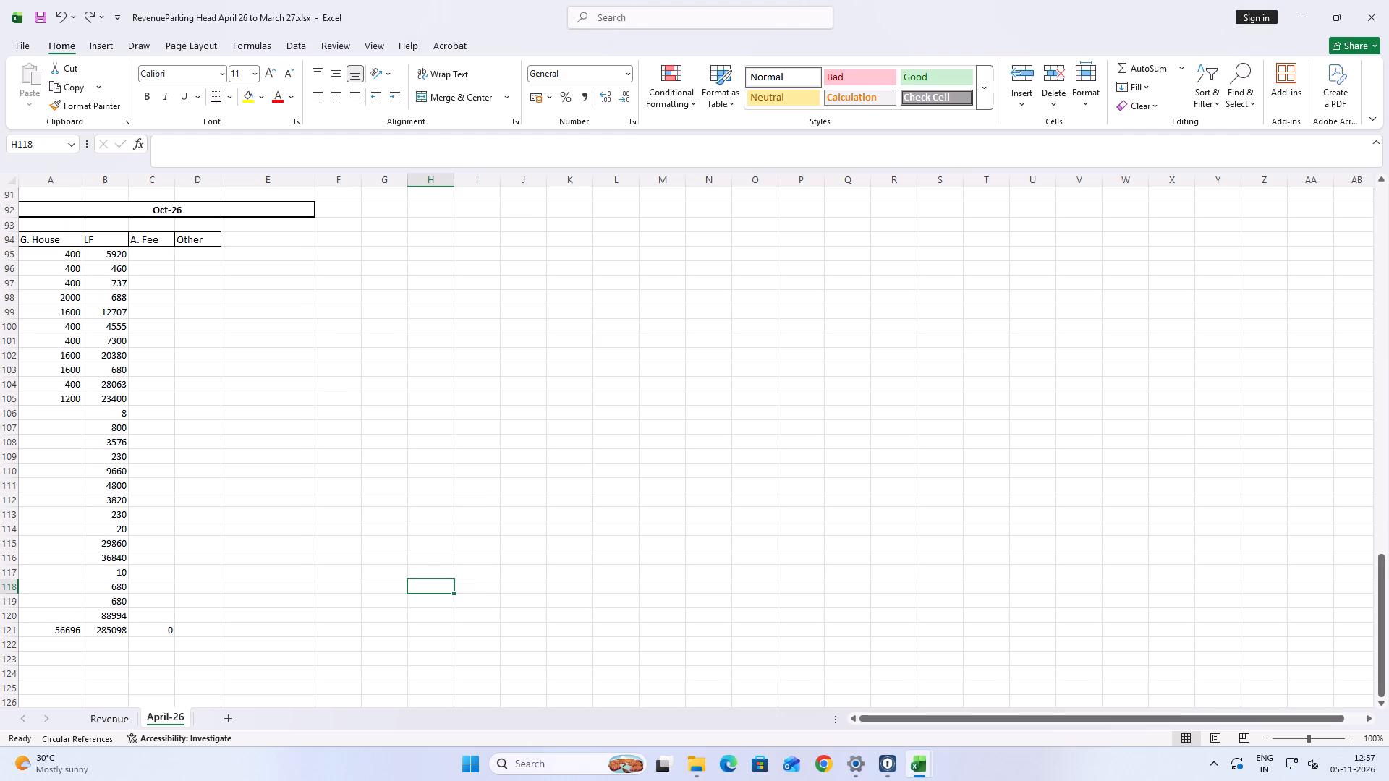
scroll(368, 411, up, 3)
click(208, 334)
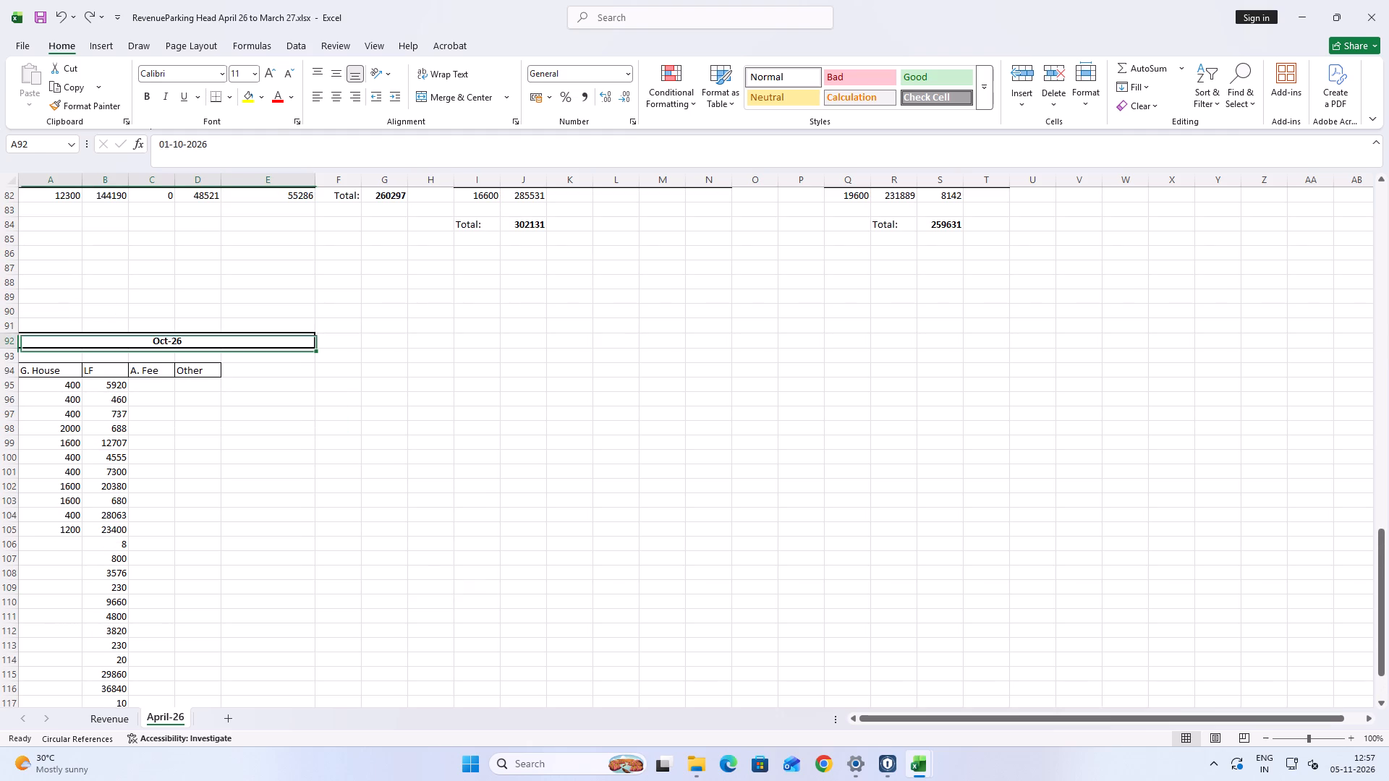
click(489, 98)
click(450, 477)
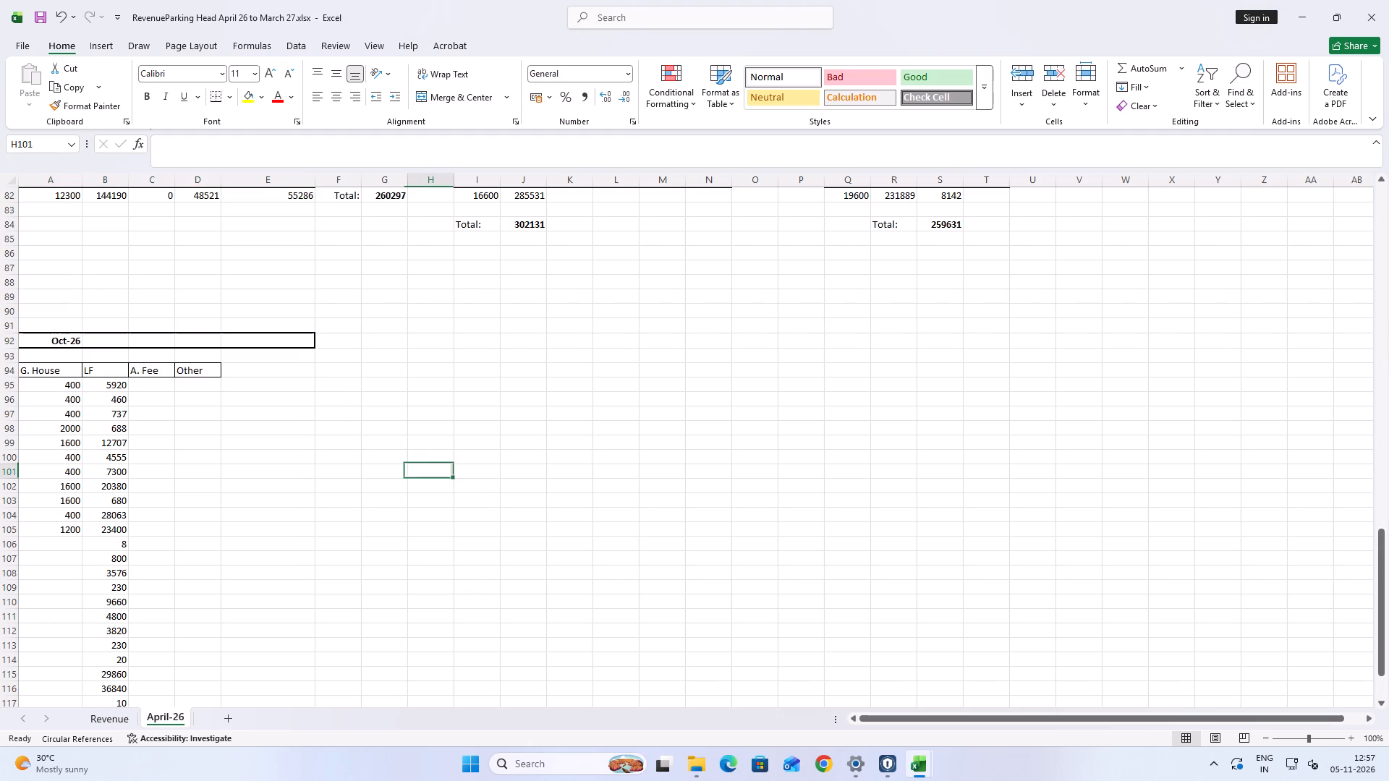
drag(33, 342, 69, 340)
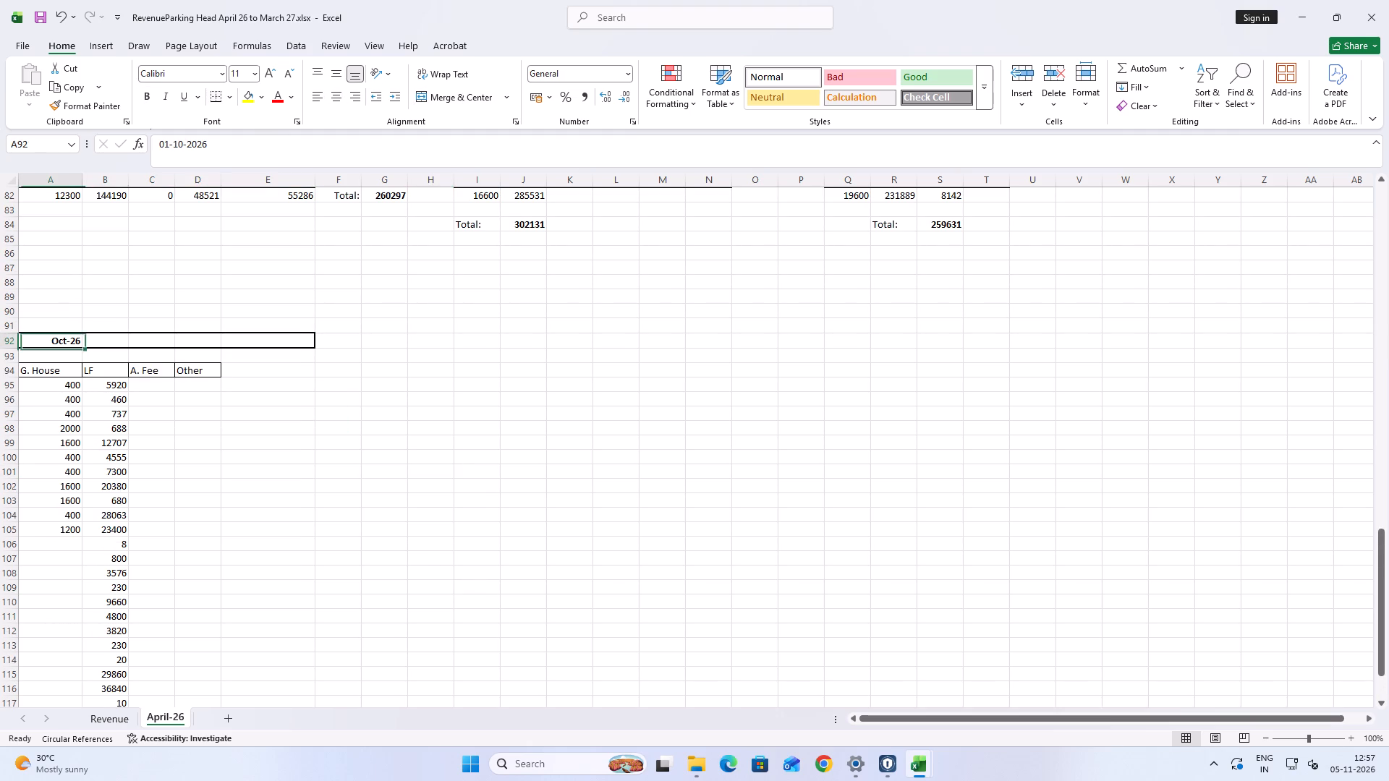
drag(69, 340, 207, 336)
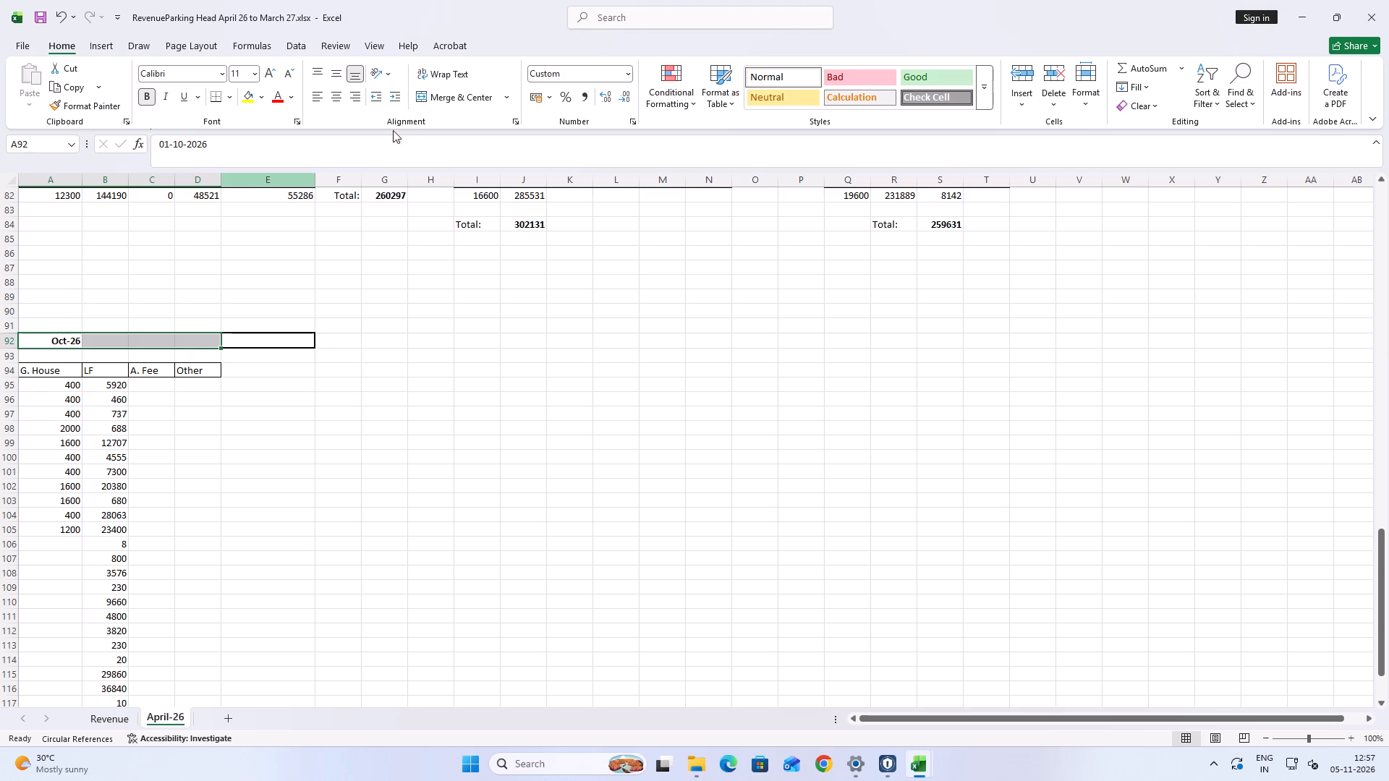
click(457, 103)
click(453, 304)
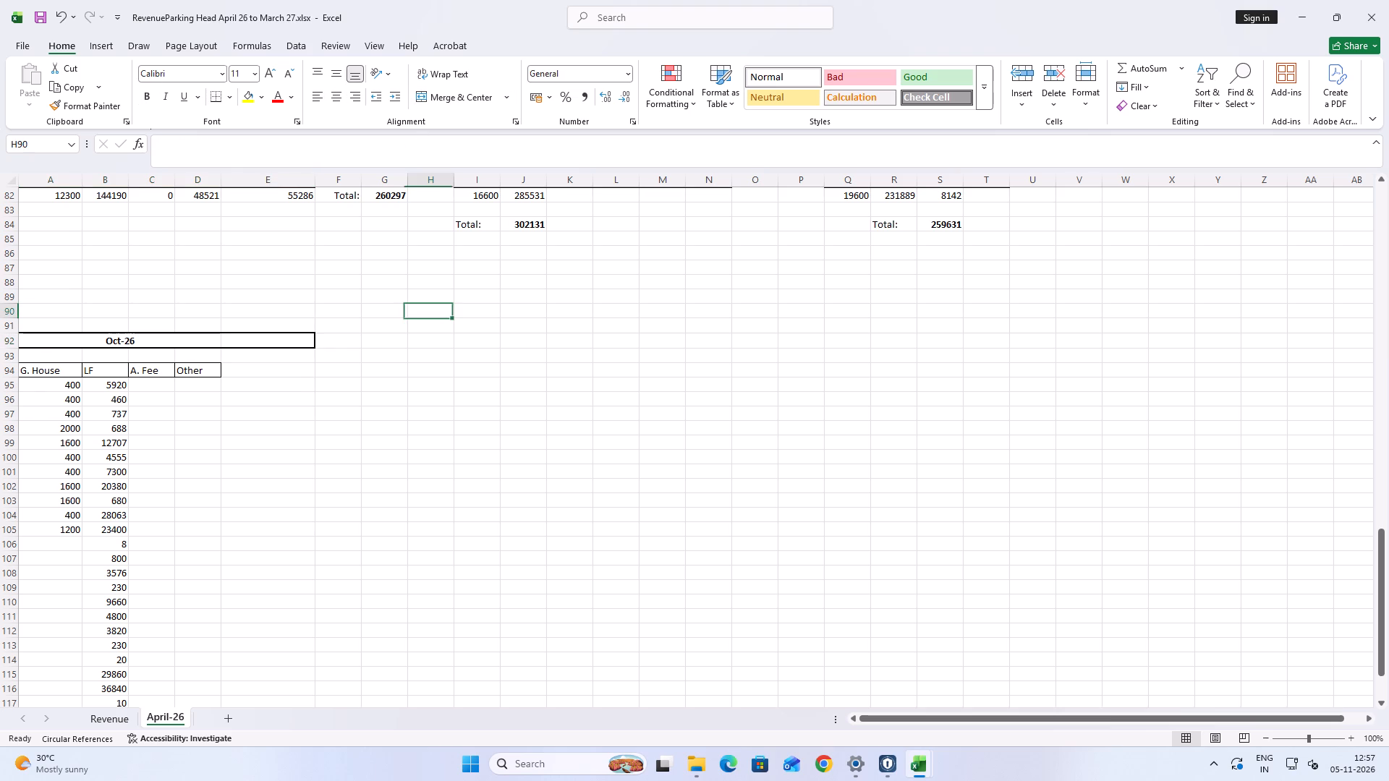
Remove all borders from cell E92 beside the Oct-26 title.
click(292, 333)
click(297, 343)
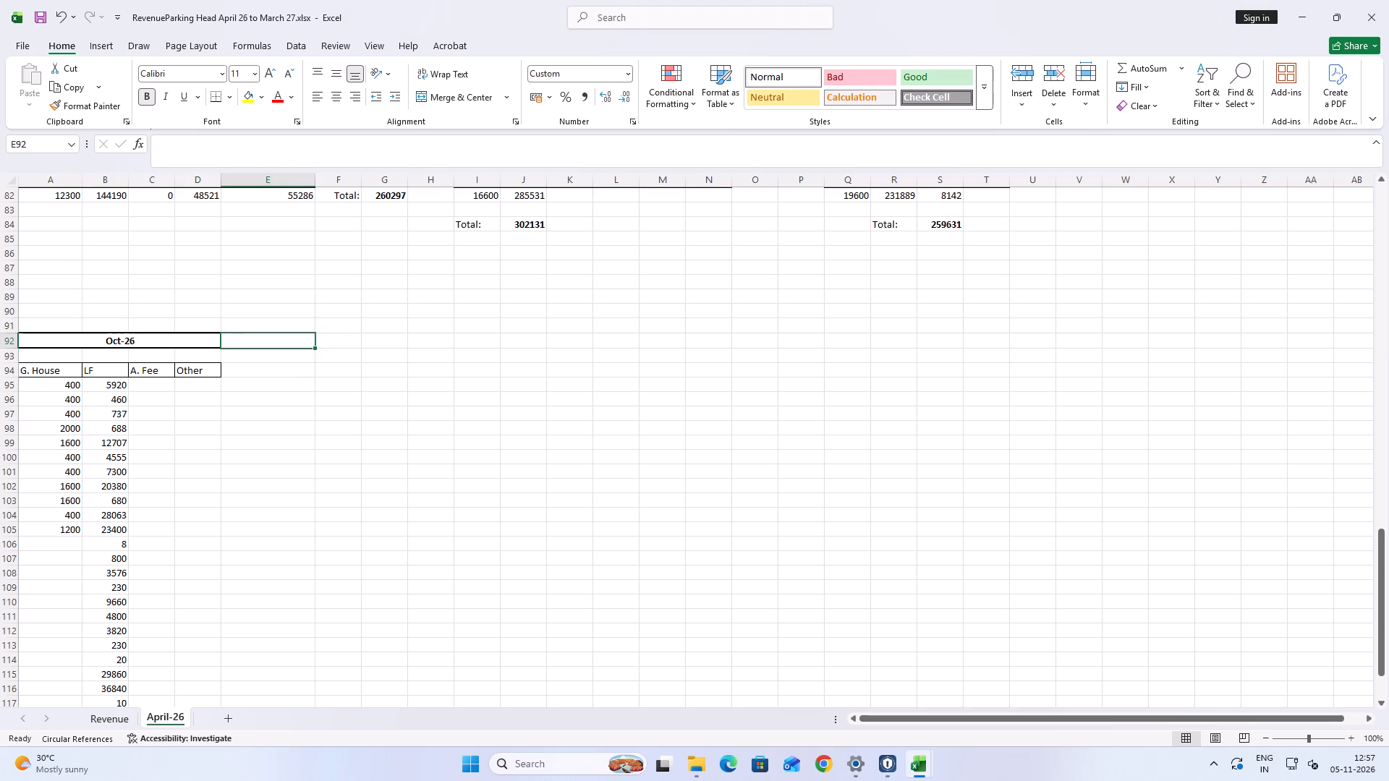
click(230, 97)
click(263, 226)
click(436, 401)
Apply thick outside borders to the merged Oct-26 title cell.
click(192, 344)
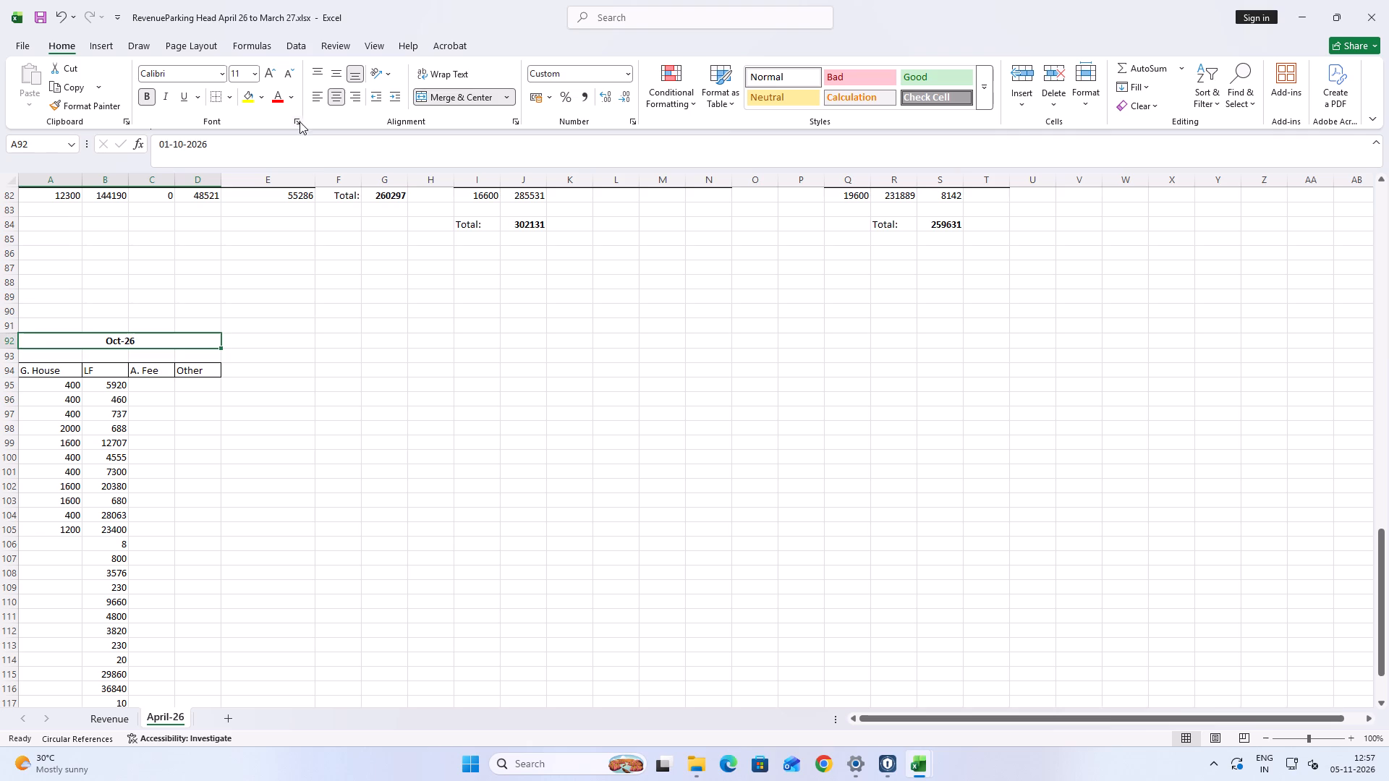
click(227, 100)
click(254, 280)
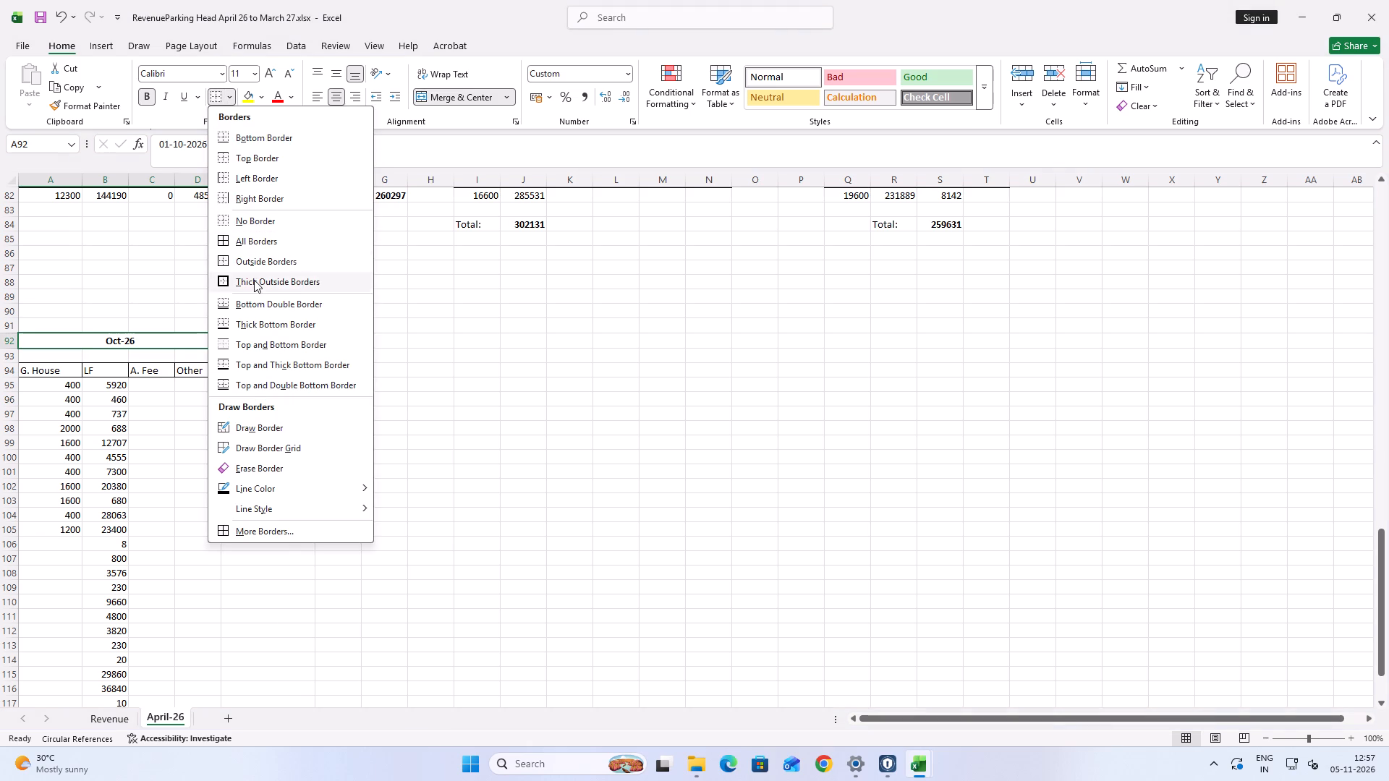
click(448, 358)
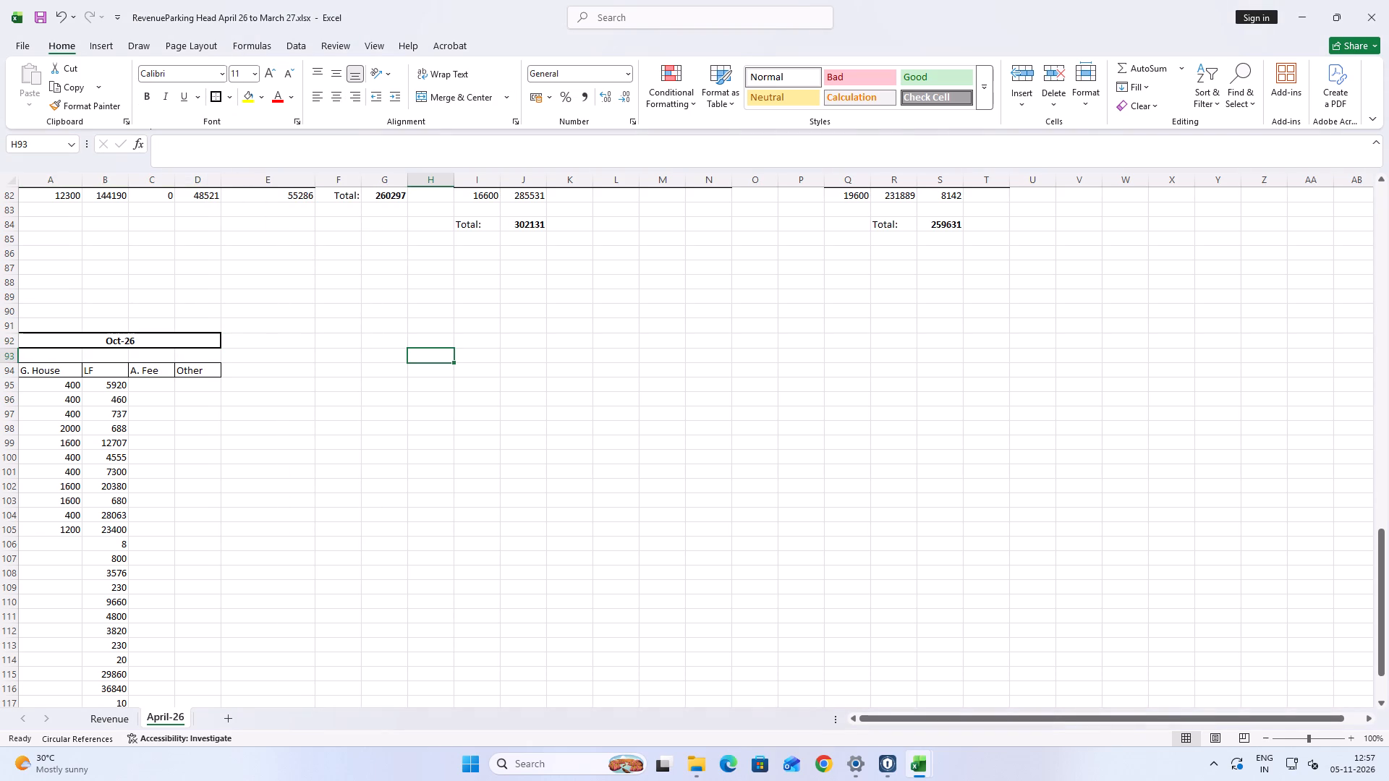
Add a bottom double border under the last Oct-26 data row, across A120:D120.
scroll(259, 466, down, 5)
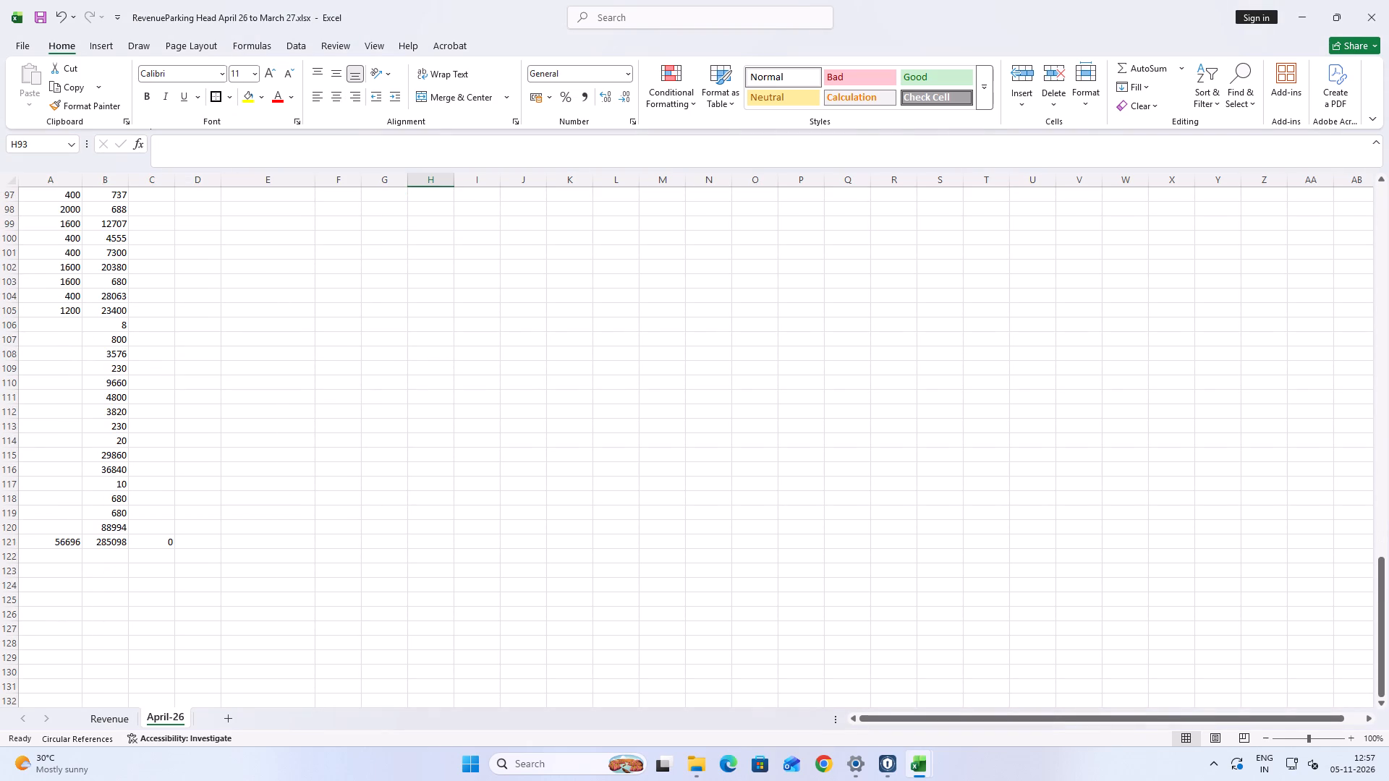
drag(48, 527, 182, 528)
click(335, 554)
scroll(301, 550, up, 2)
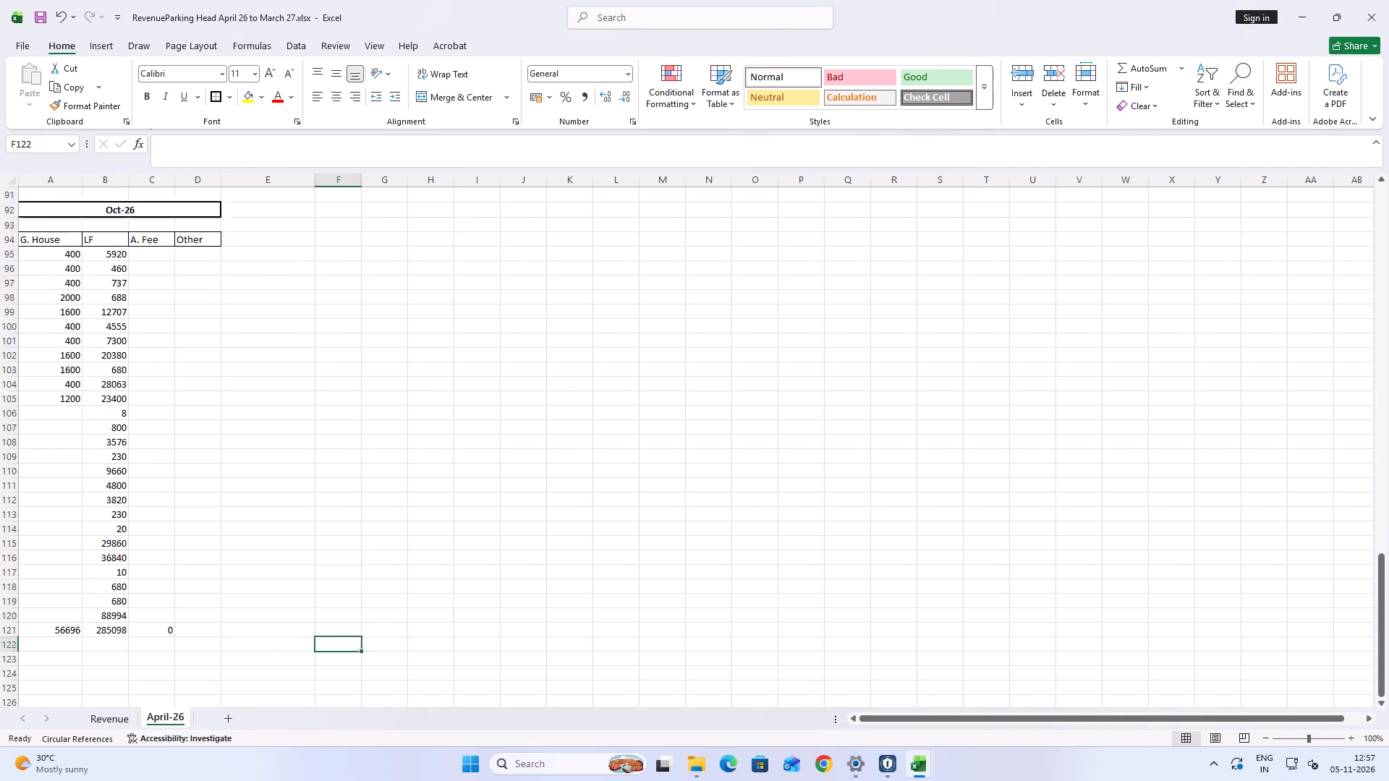
scroll(305, 522, down, 2)
drag(47, 526, 132, 527)
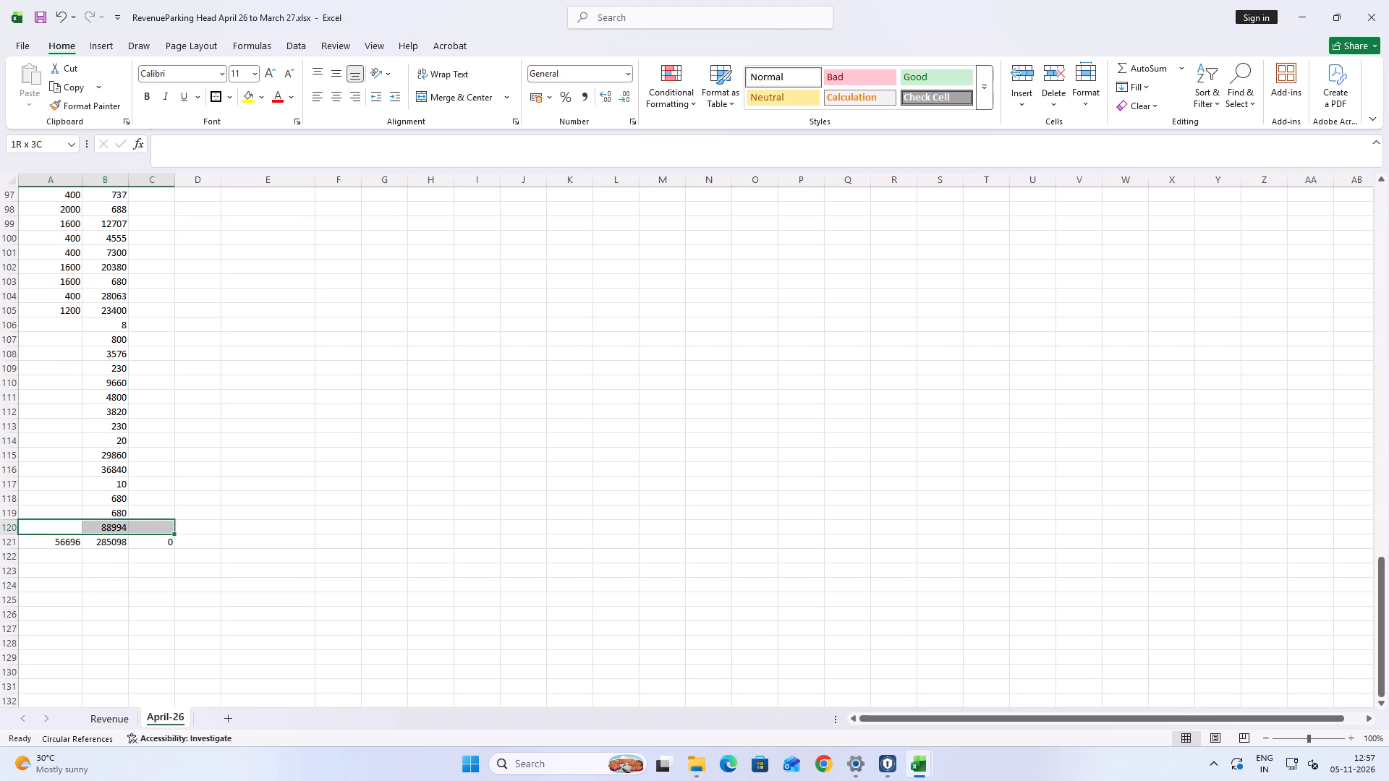
drag(132, 527, 189, 528)
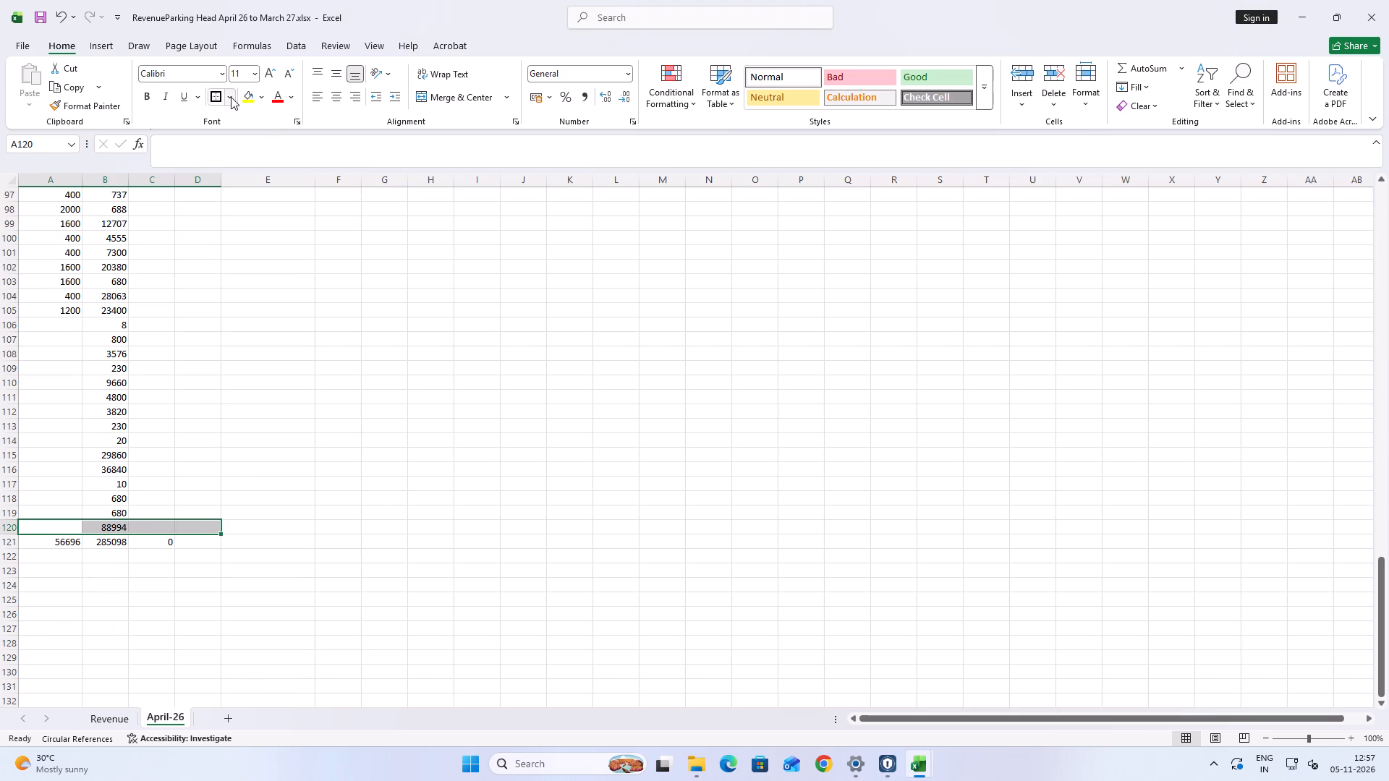
click(231, 97)
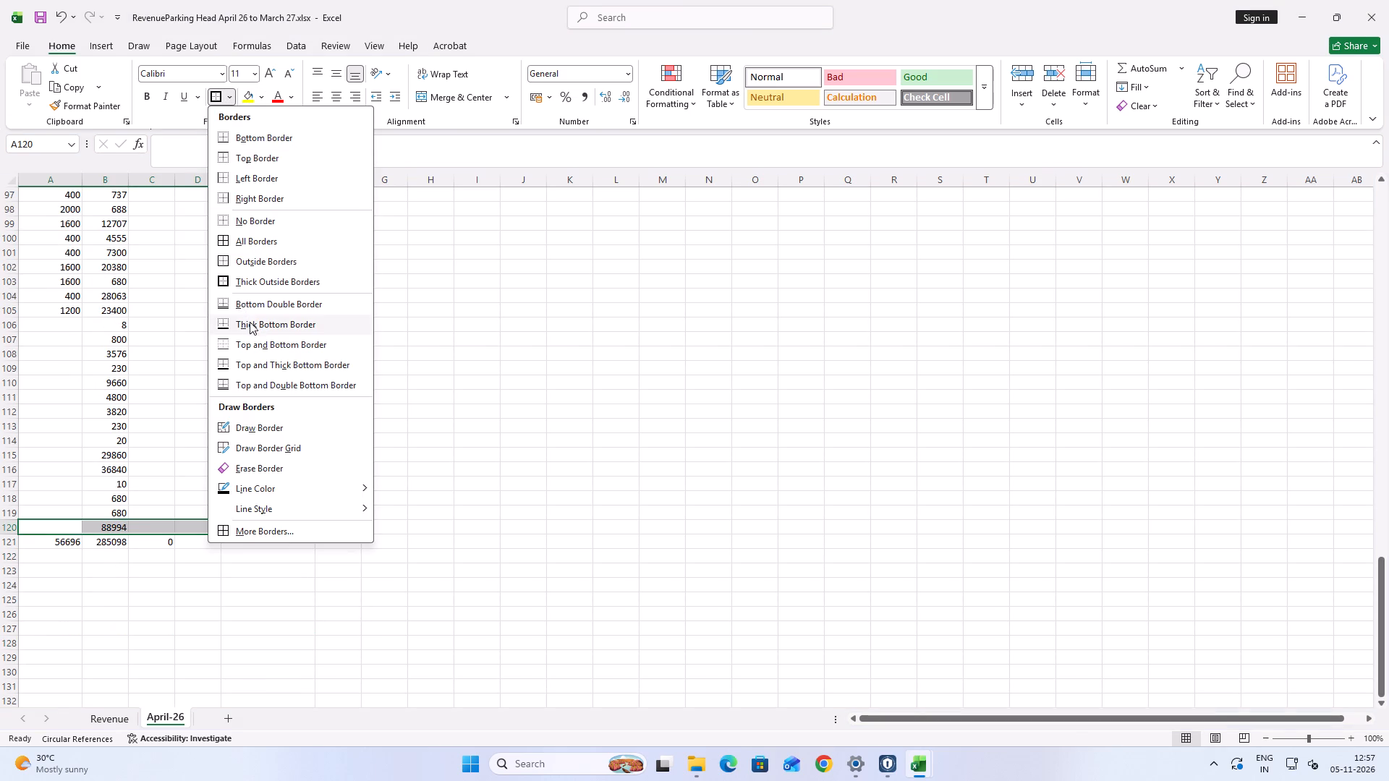
click(255, 299)
click(356, 423)
scroll(345, 452, down, 1)
scroll(345, 453, up, 3)
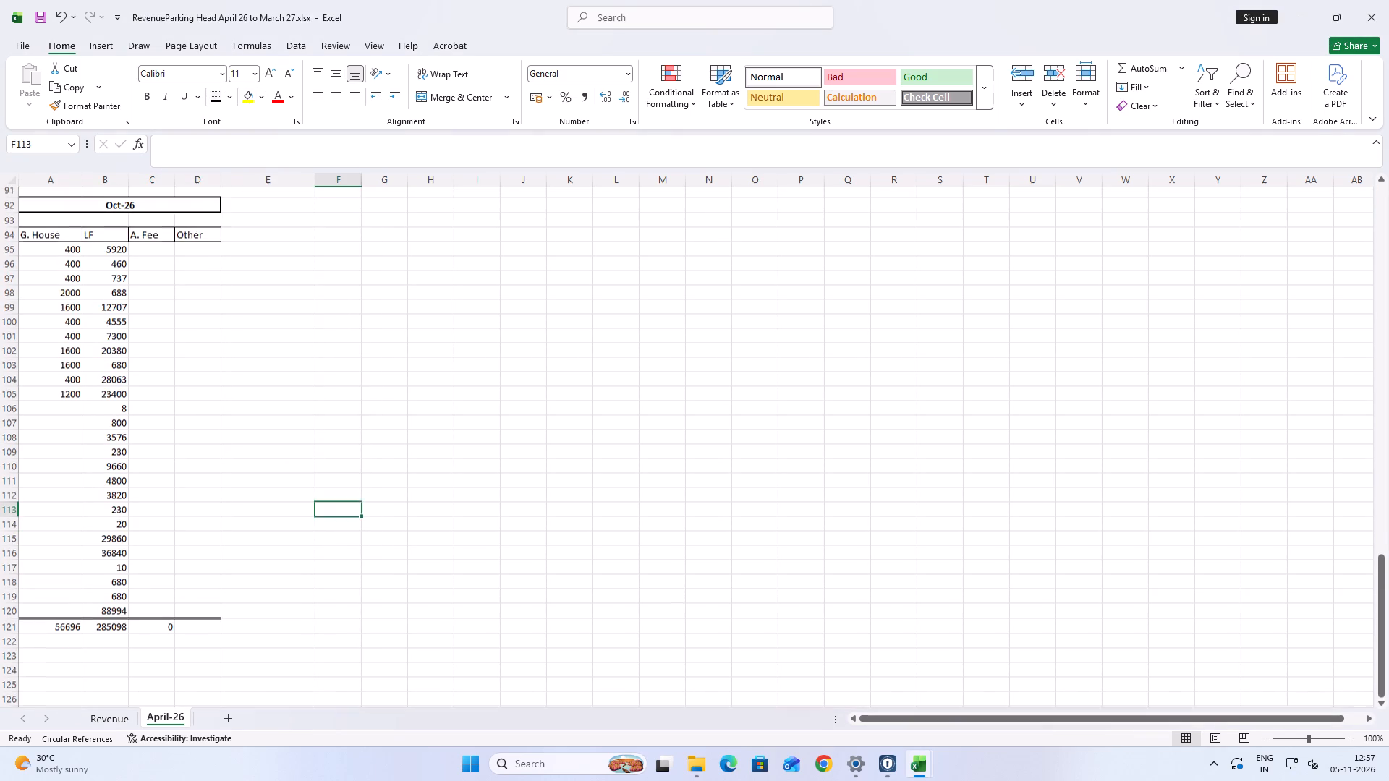
Make the Oct-26 totals row, A121:D121, bold.
scroll(270, 466, down, 2)
drag(63, 545, 190, 545)
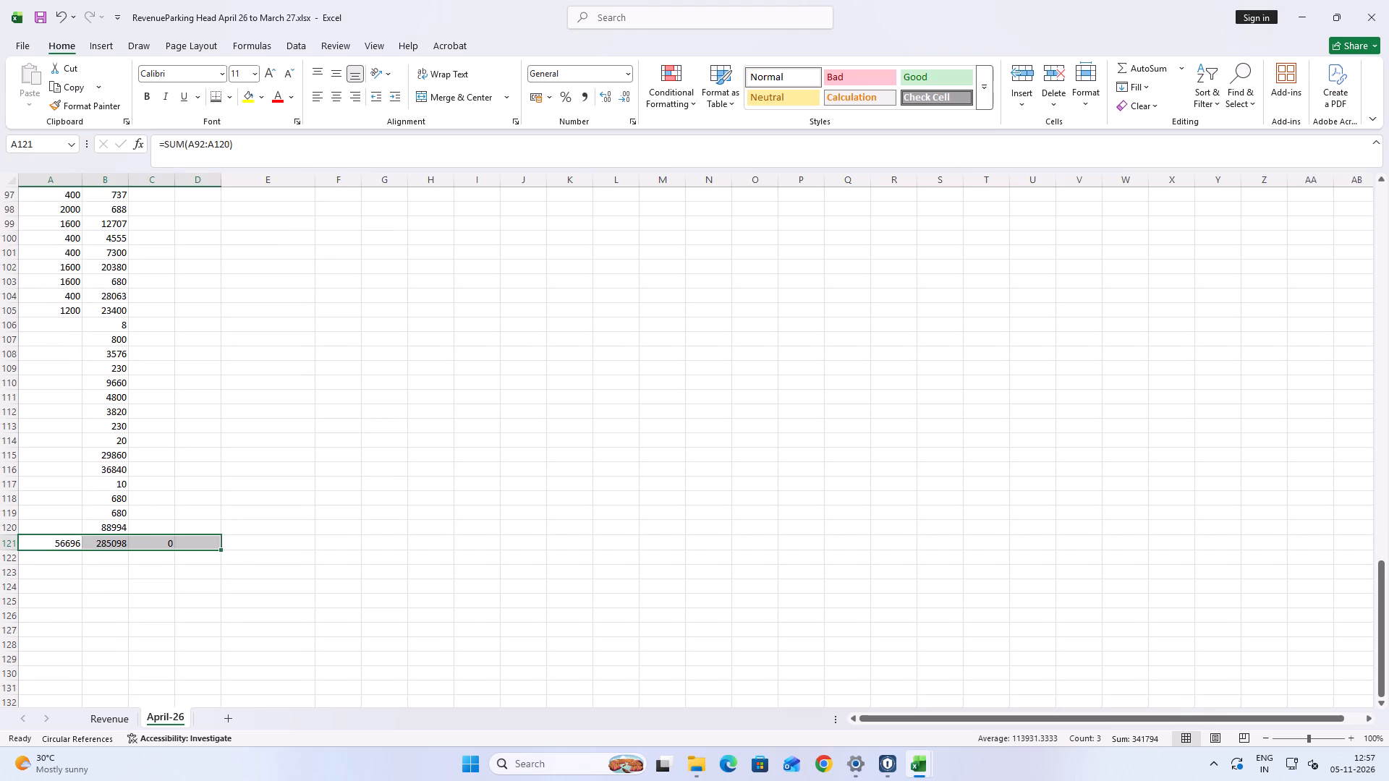
click(150, 93)
click(413, 584)
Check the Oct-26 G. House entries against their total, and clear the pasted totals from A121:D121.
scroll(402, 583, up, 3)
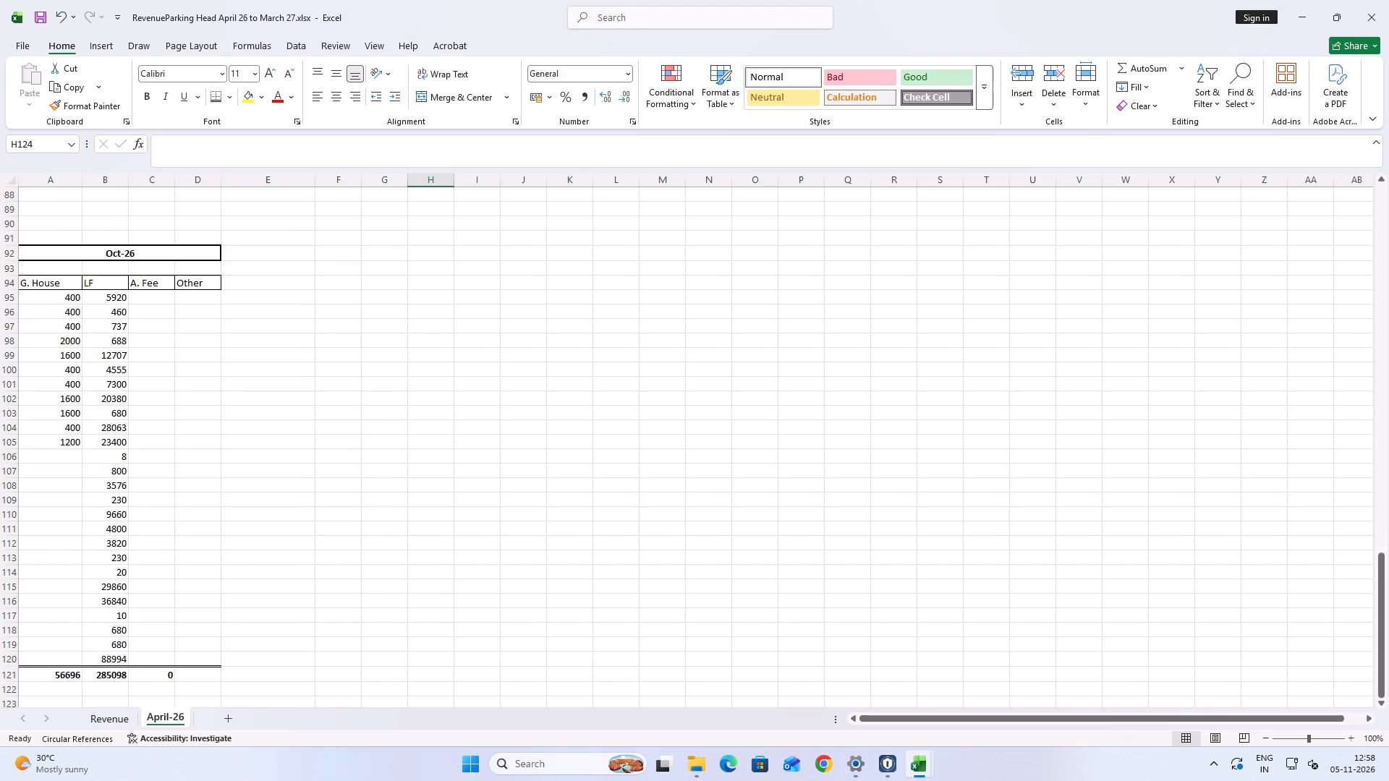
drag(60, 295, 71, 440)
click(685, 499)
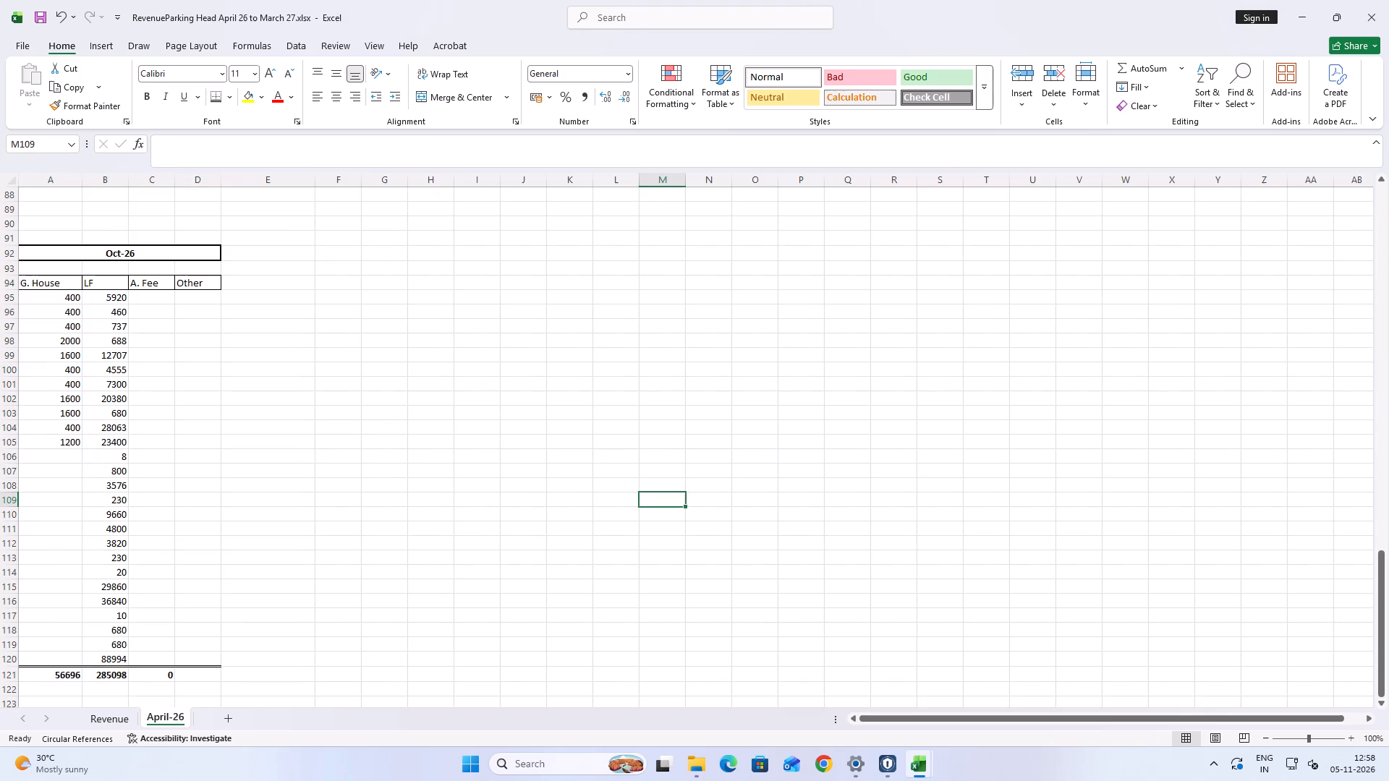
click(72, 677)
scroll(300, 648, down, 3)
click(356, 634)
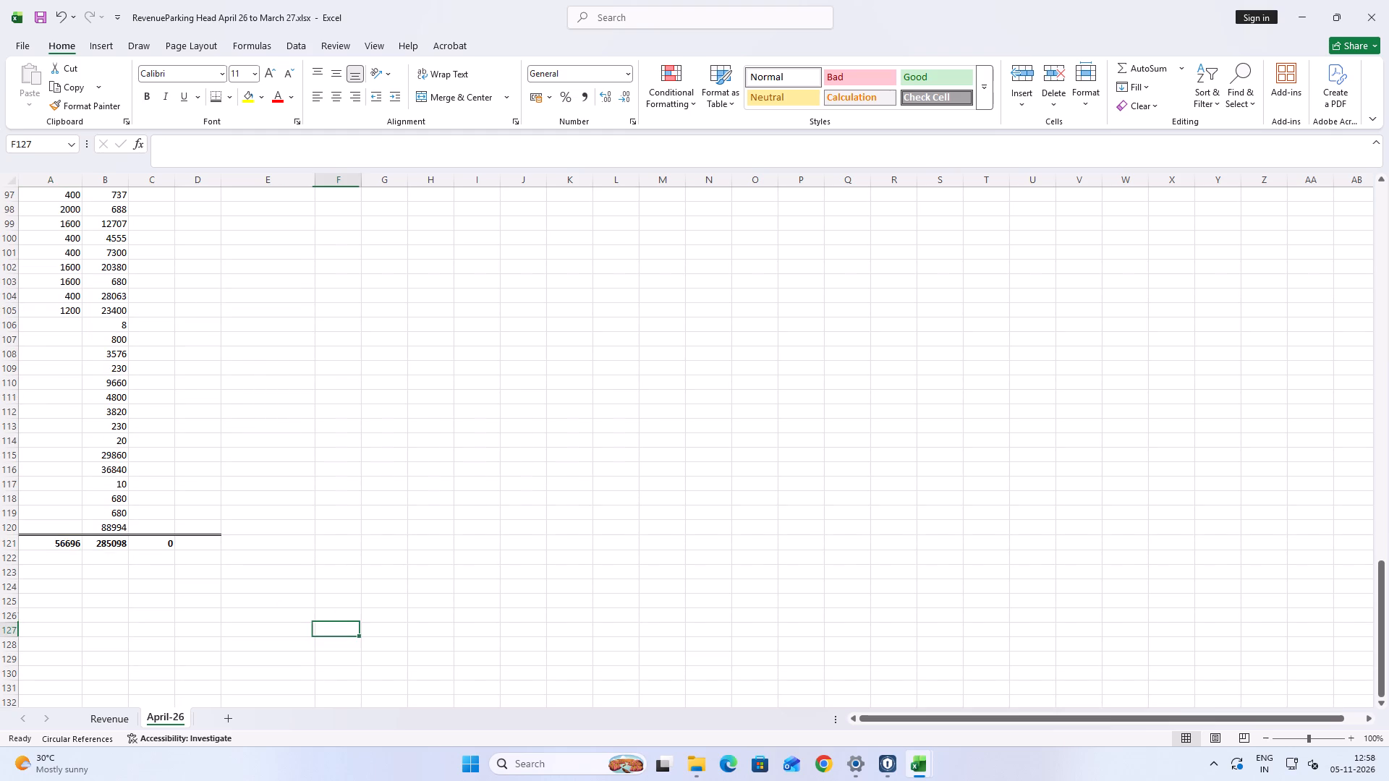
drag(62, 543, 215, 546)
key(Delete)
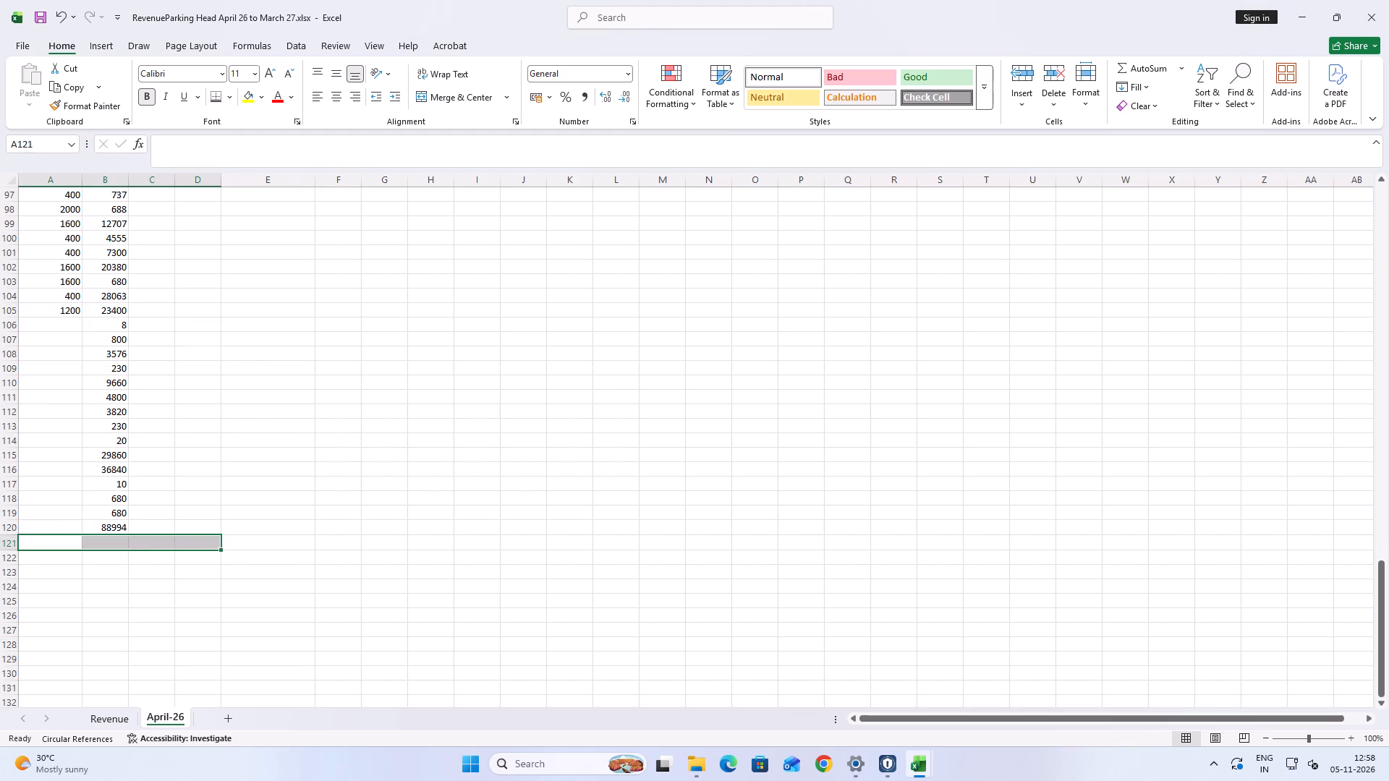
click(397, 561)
Total the Oct-26 G. House column from row 95 down into A121 with AutoSum.
scroll(163, 536, up, 2)
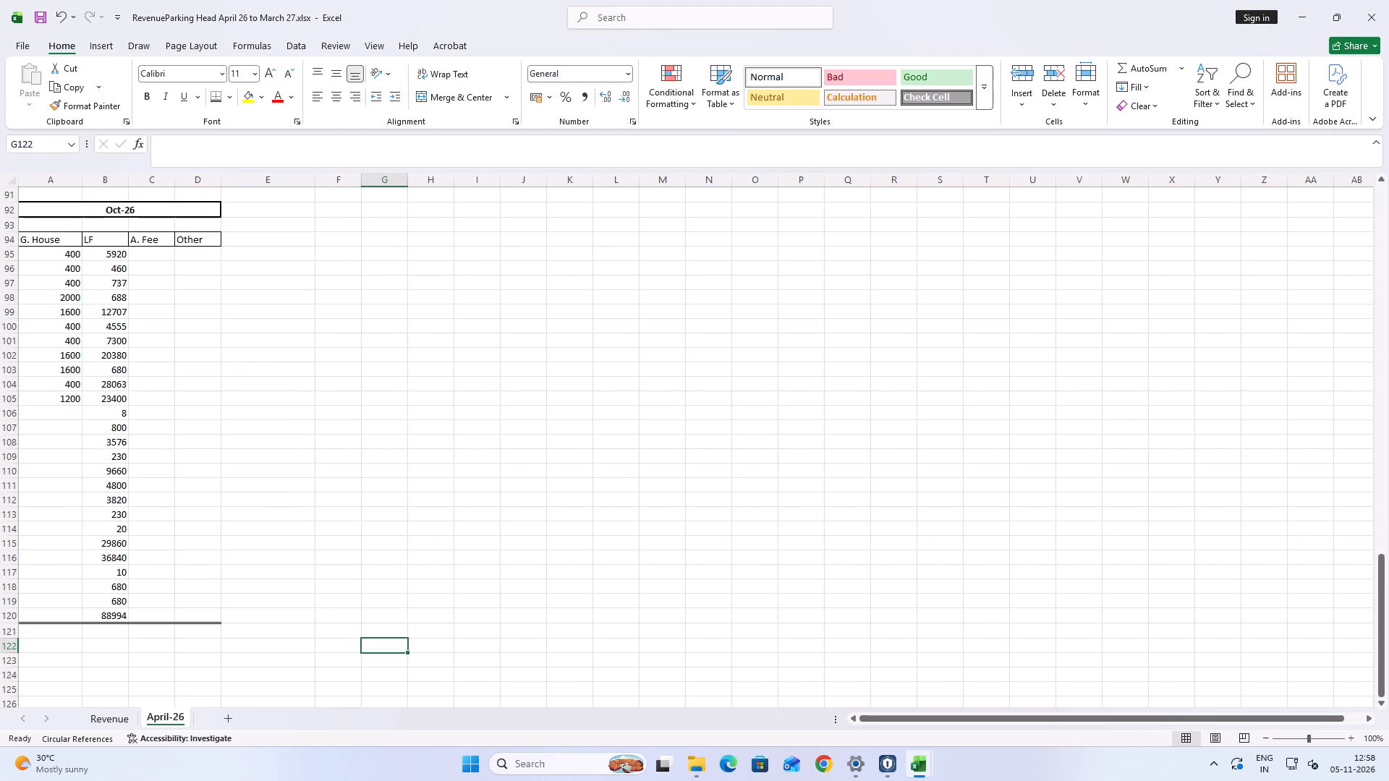
click(77, 631)
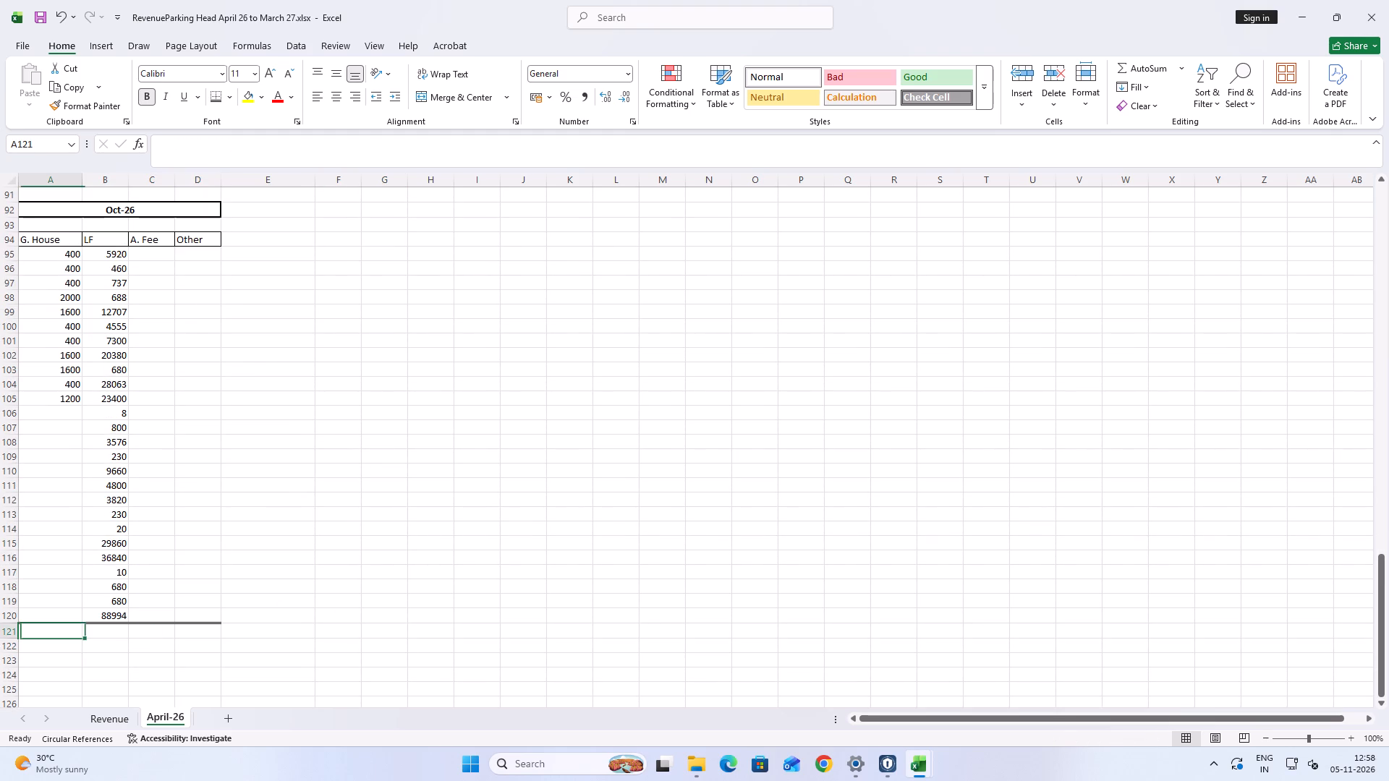
drag(61, 253, 50, 626)
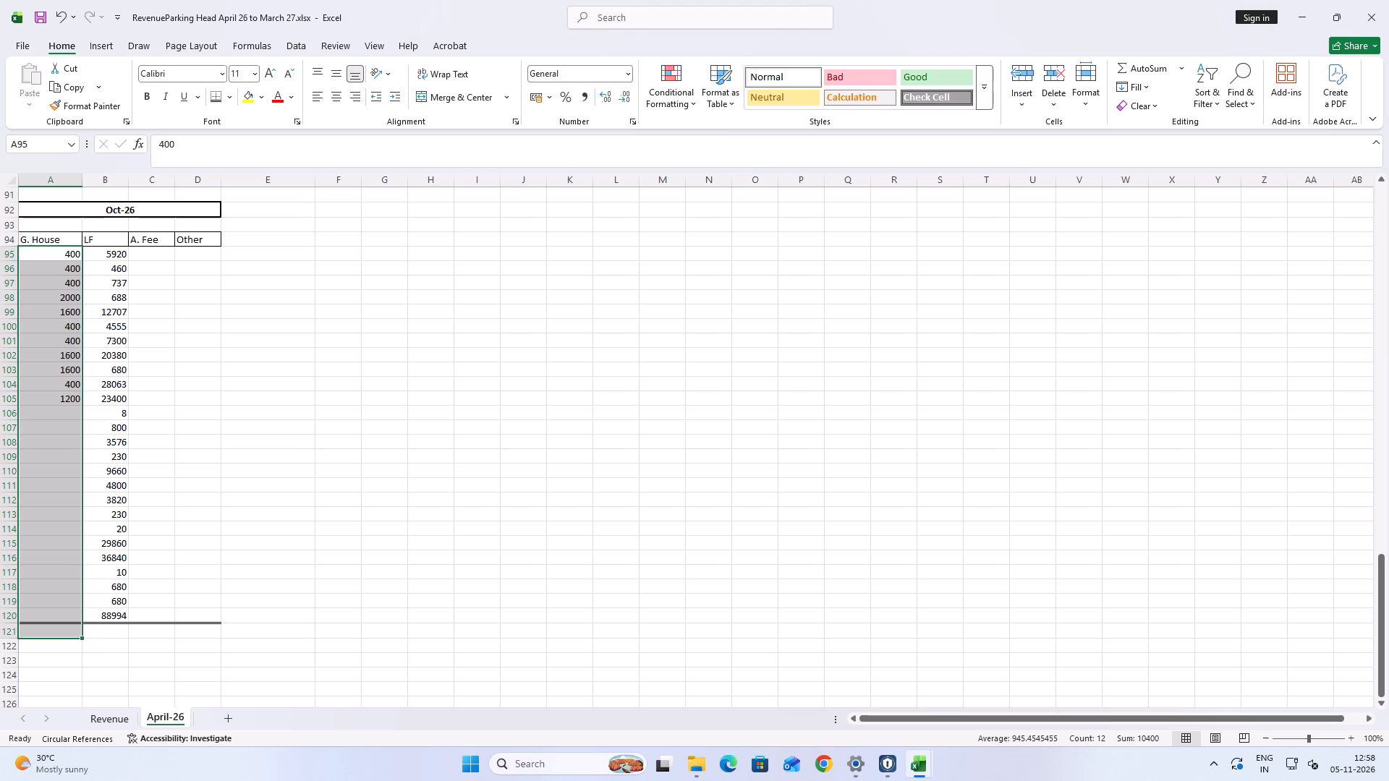
click(1129, 67)
click(237, 644)
scroll(237, 644, down, 2)
click(59, 545)
click(85, 550)
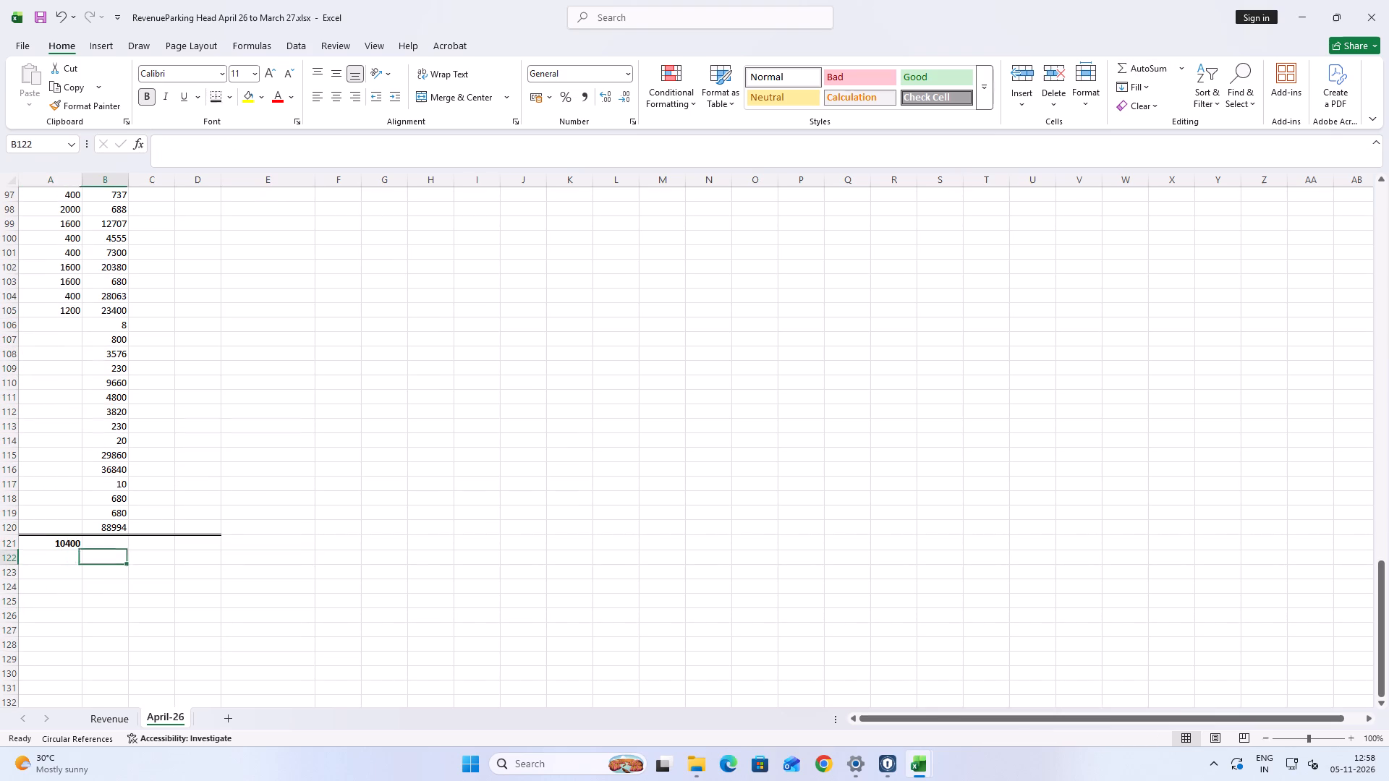
Fill the G. House total formula in A121 across to D121 for the LF, A. Fee and Other columns.
click(64, 542)
drag(82, 550, 201, 550)
click(354, 573)
Enter the label "Total:" in B124, below the Oct-26 column totals.
scroll(167, 632, up, 2)
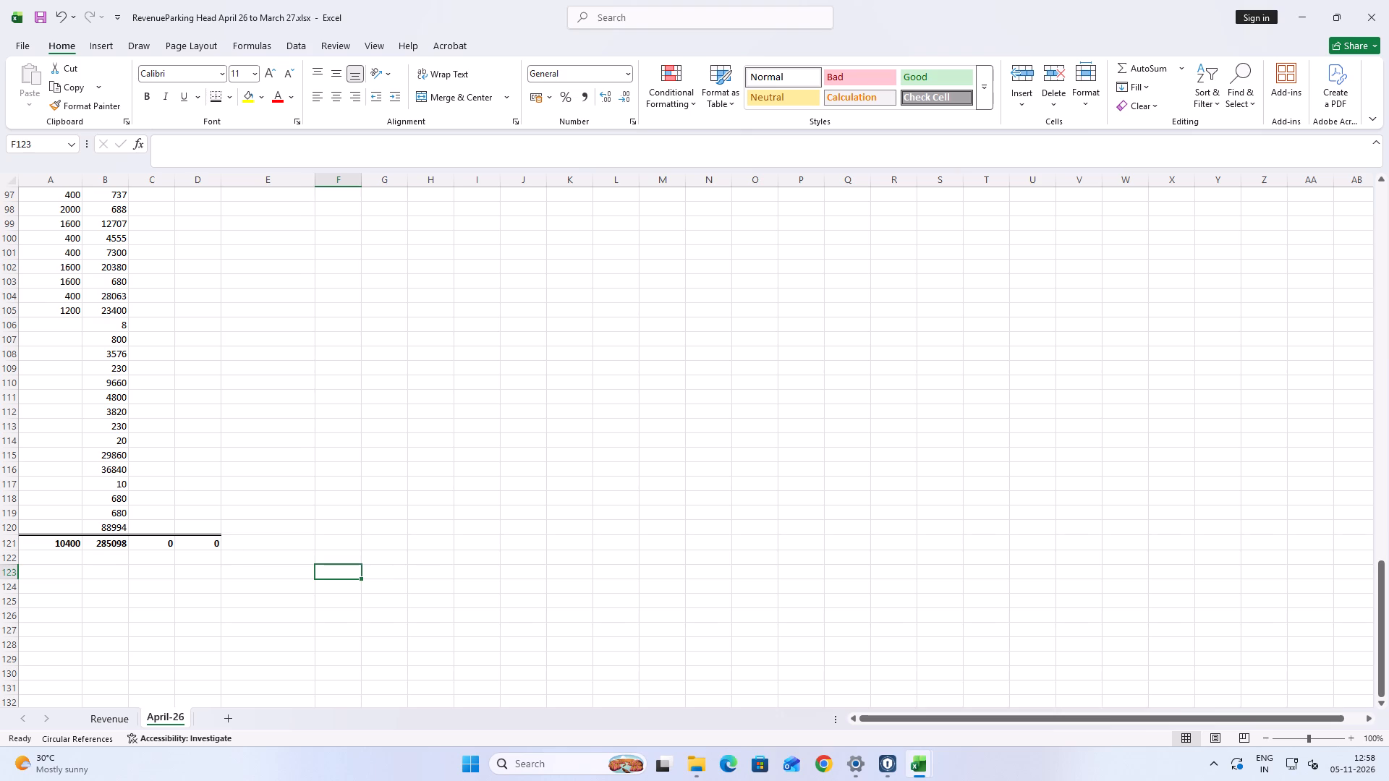
scroll(167, 632, up, 6)
scroll(177, 644, down, 5)
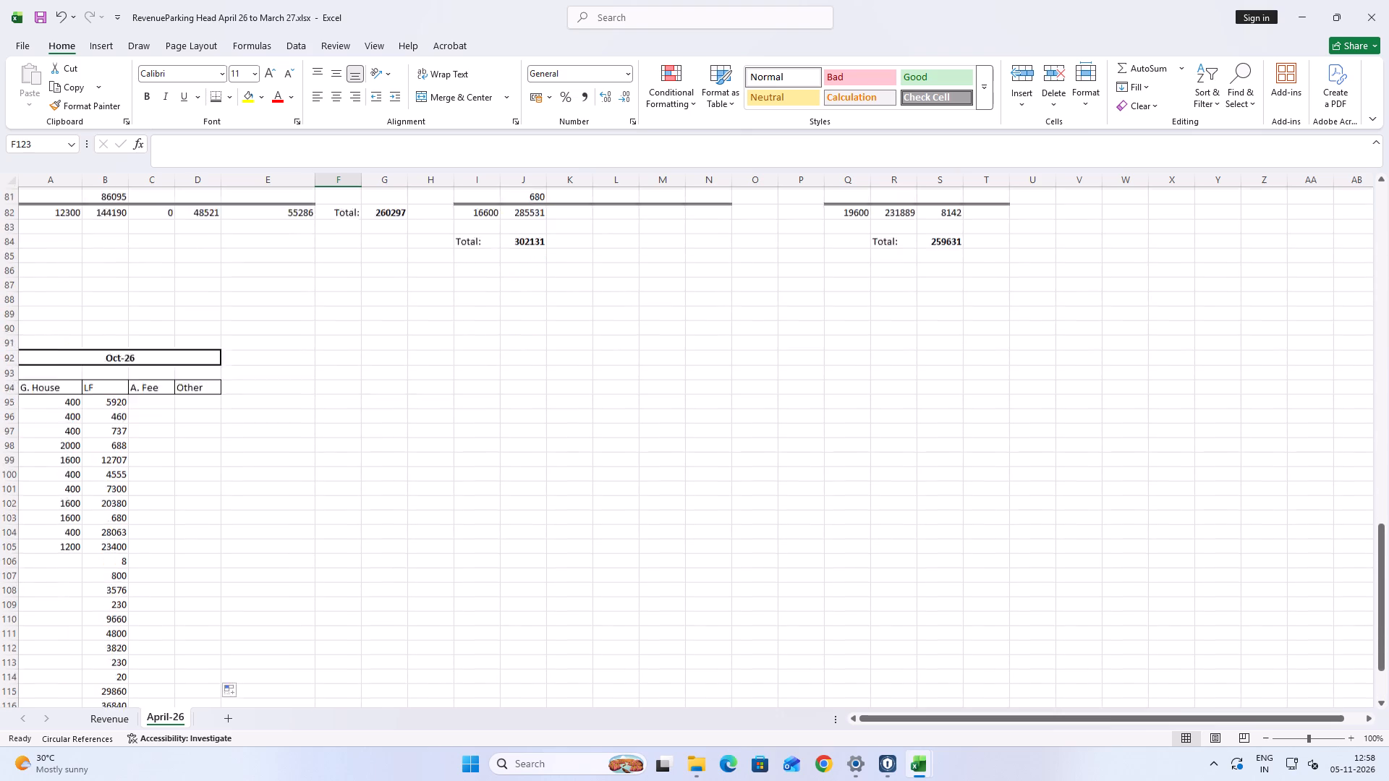
scroll(178, 643, down, 1)
scroll(188, 644, up, 1)
scroll(188, 644, down, 5)
click(93, 499)
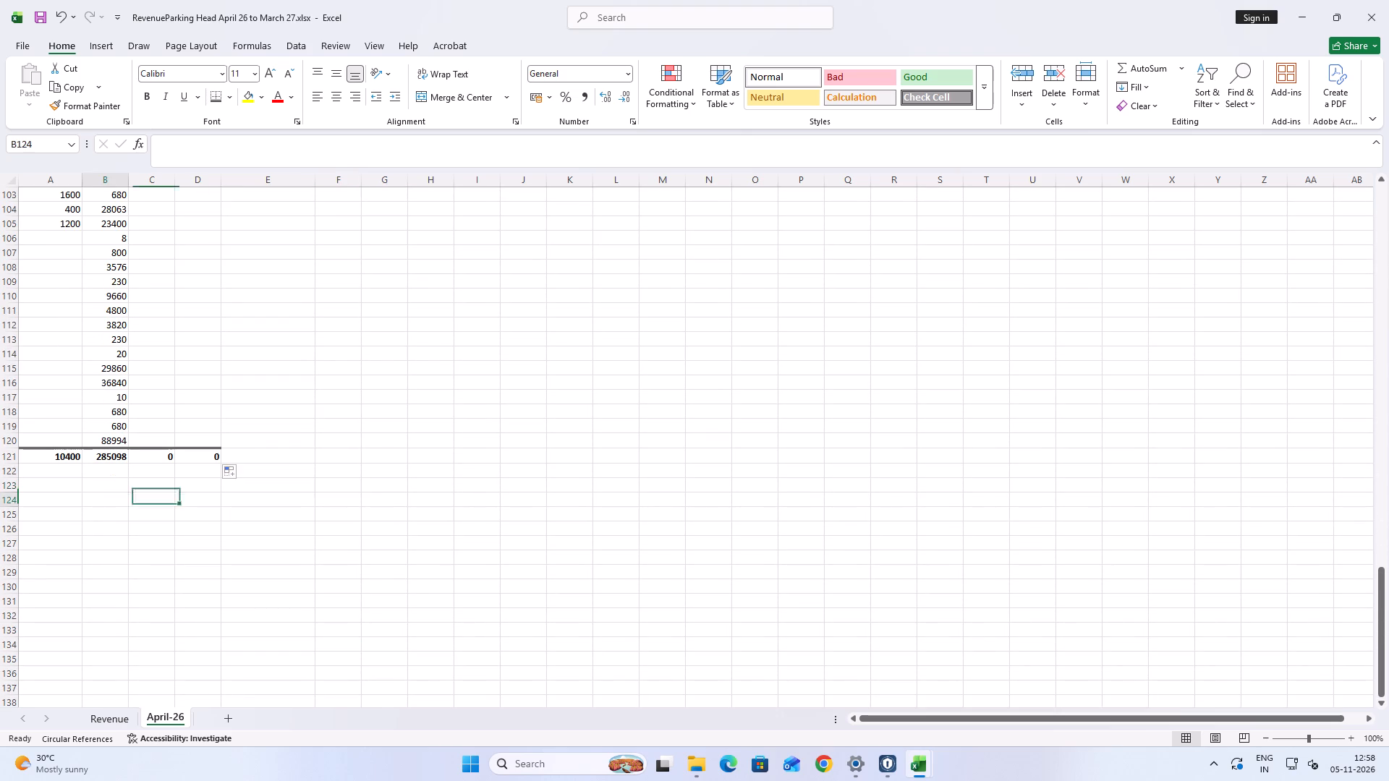
key(shift+t)
text(otal)
key(shift+colon)
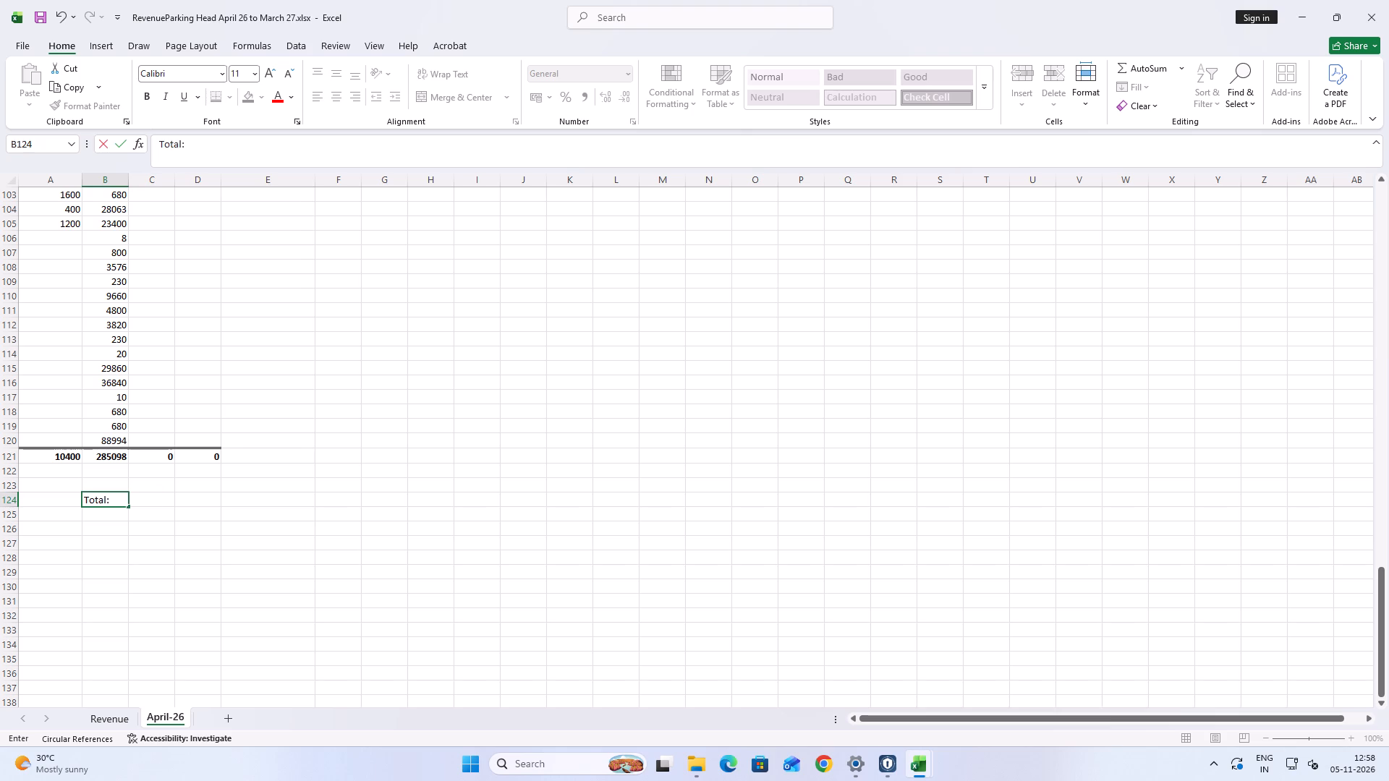
key(Tab)
click(211, 542)
Make the "Total:" label in B124 bold and right-aligned.
click(101, 504)
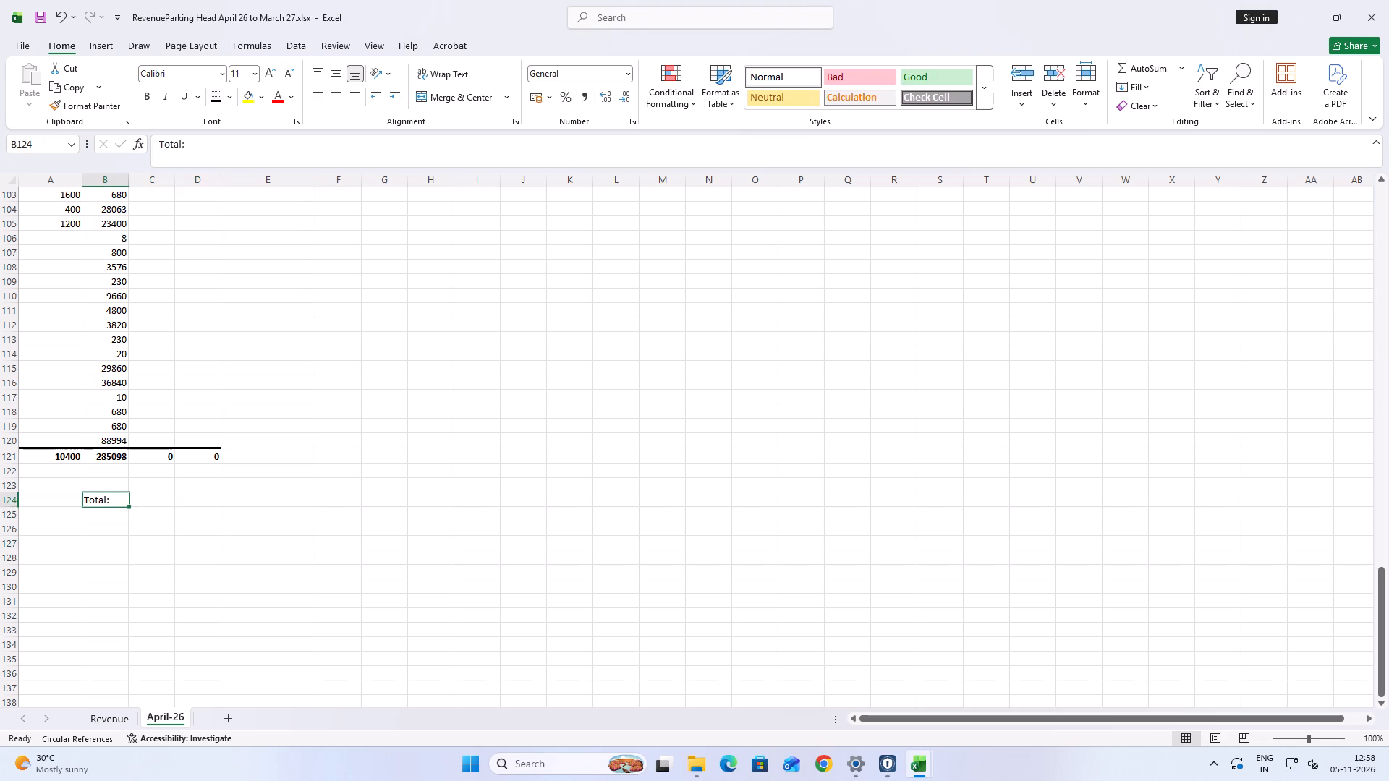
click(148, 98)
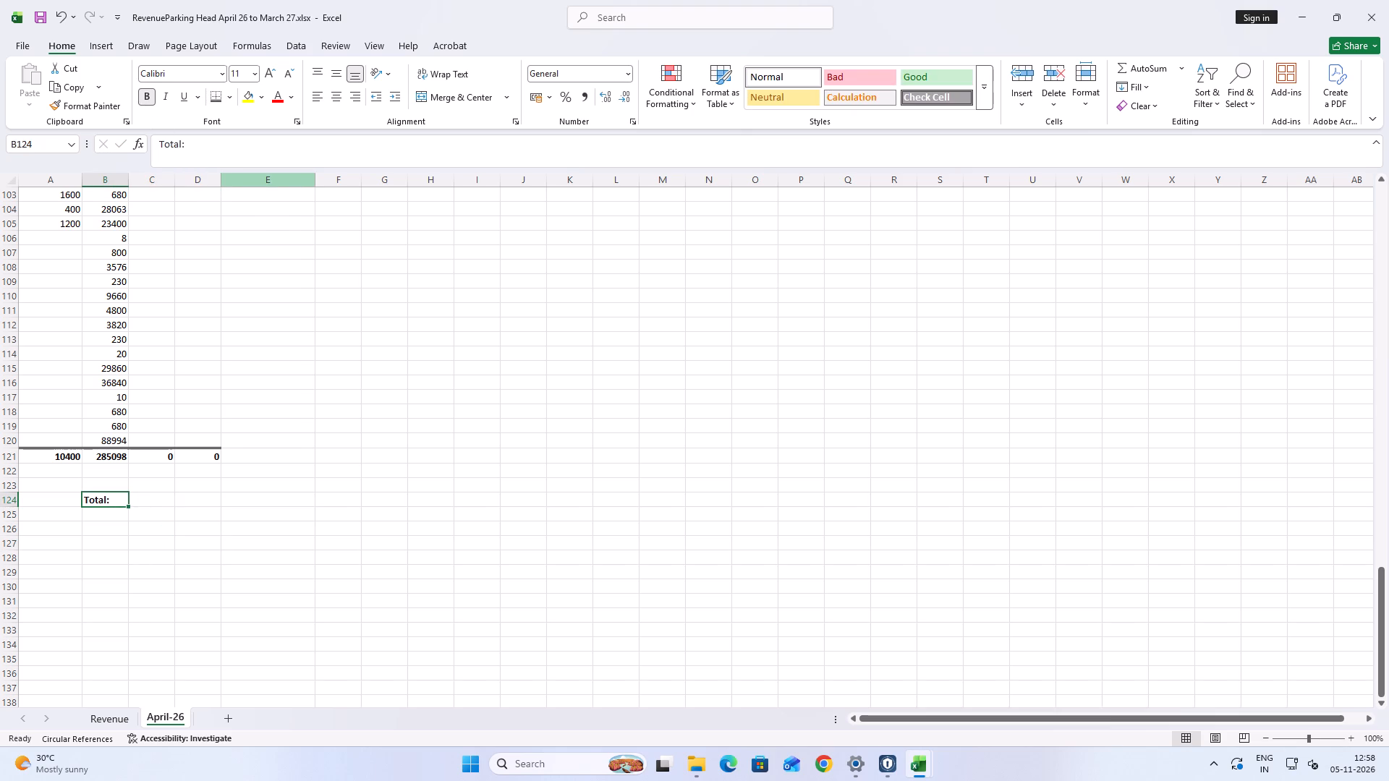
click(356, 94)
click(289, 537)
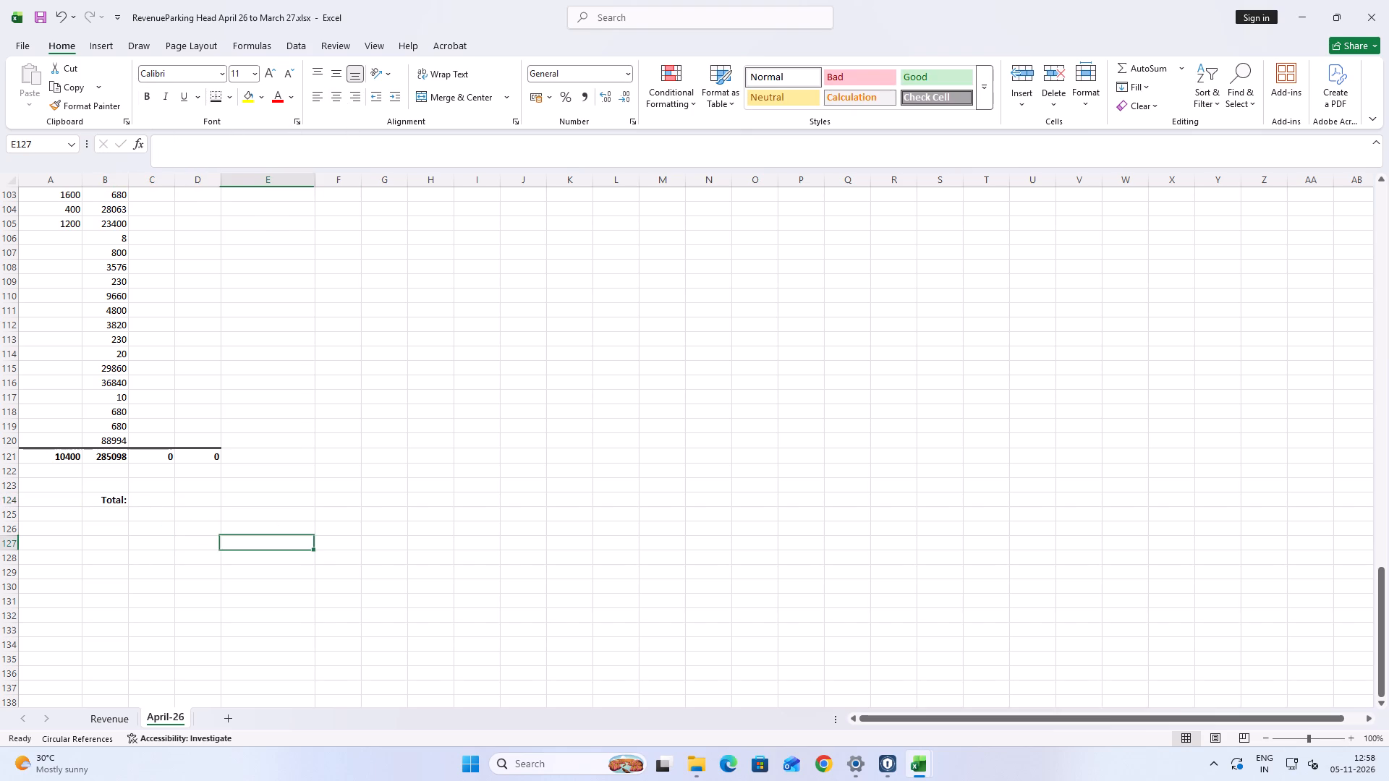
Enter the grand total formula =A121+B121 in C124, beside the "Total:" label.
click(150, 500)
key(equal)
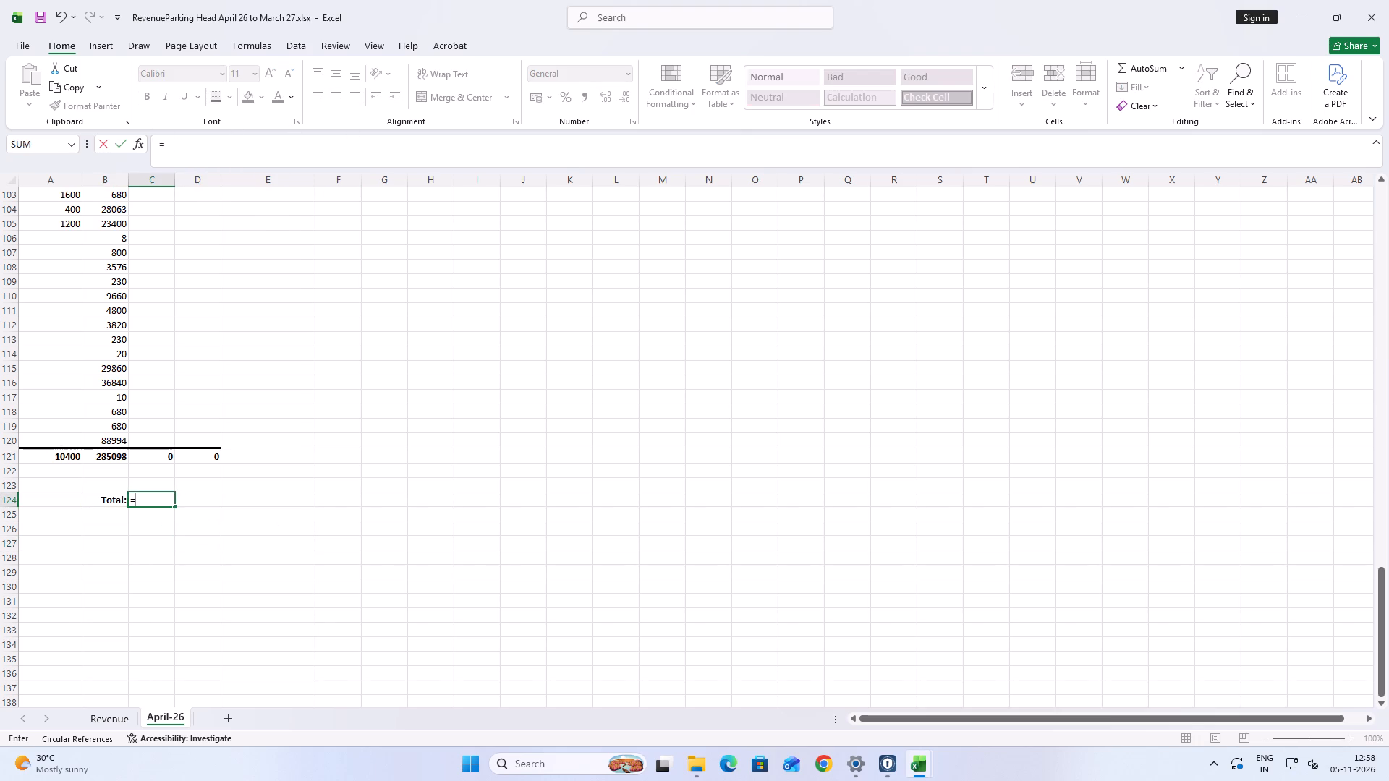
click(62, 457)
key(plus)
click(116, 458)
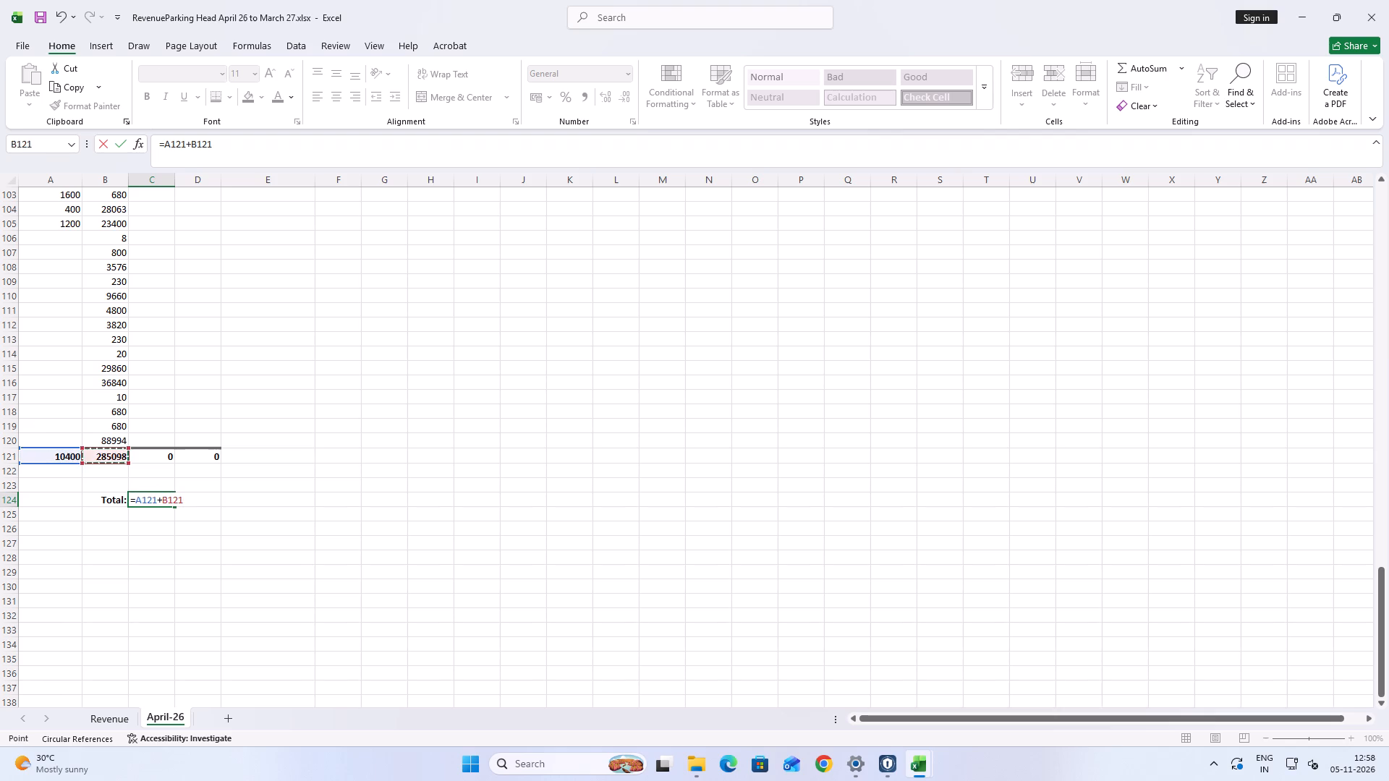
key(Return)
click(317, 547)
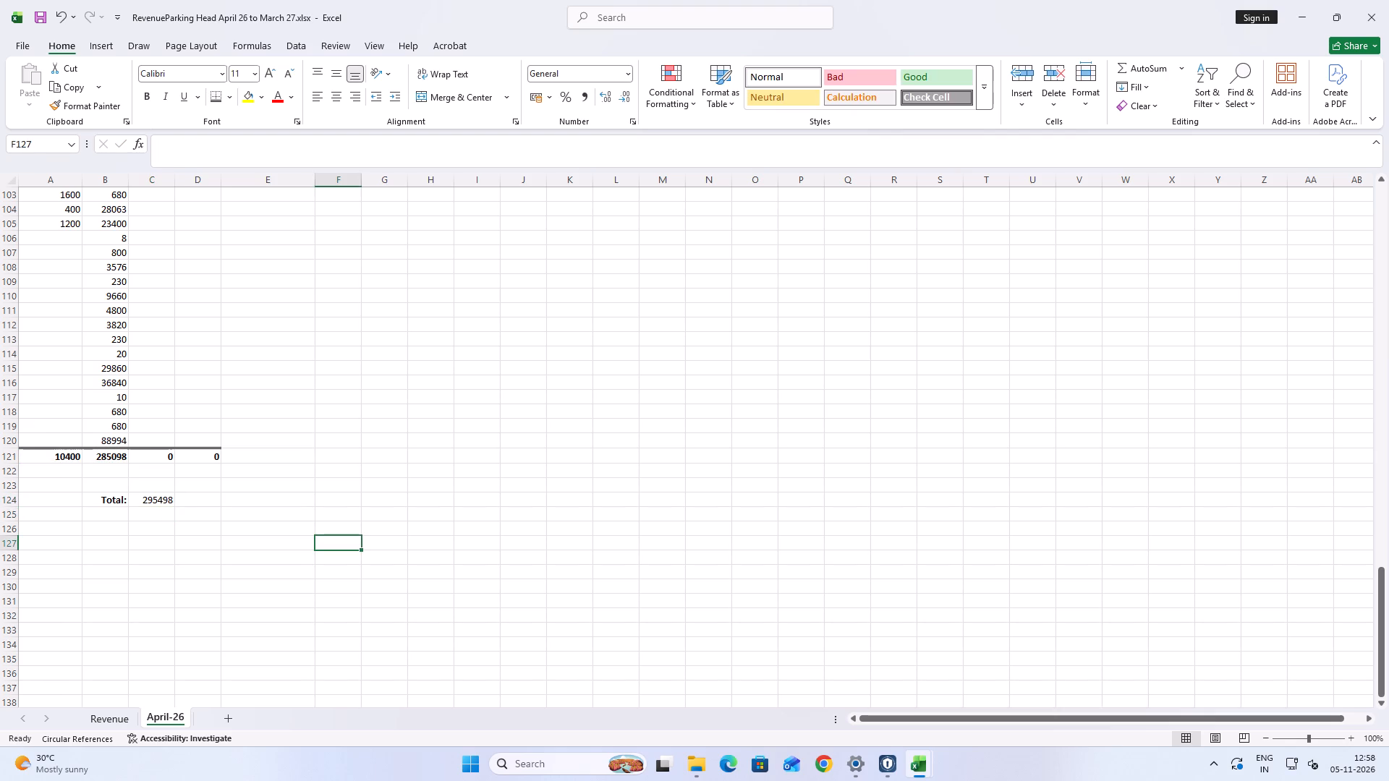
Make the grand total in C124 bold.
click(163, 498)
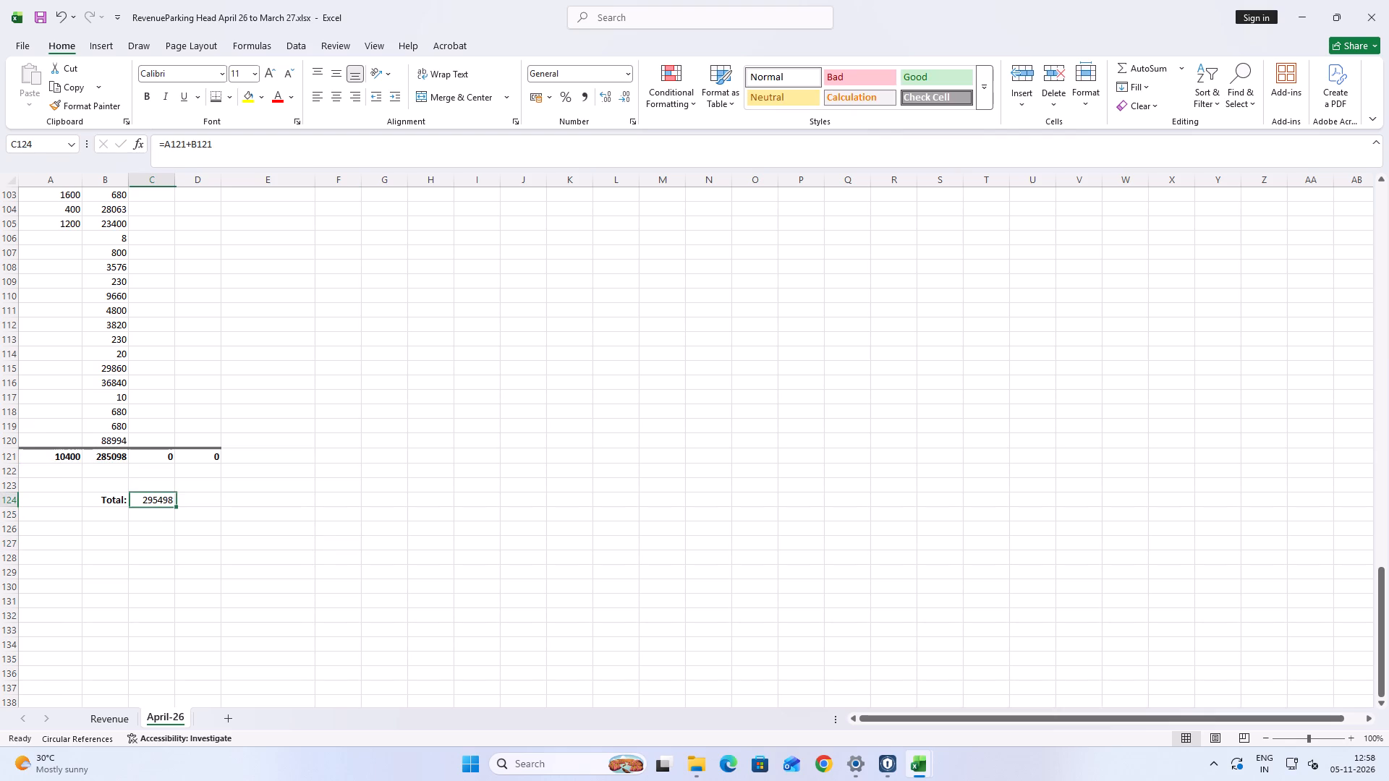
click(147, 98)
click(372, 464)
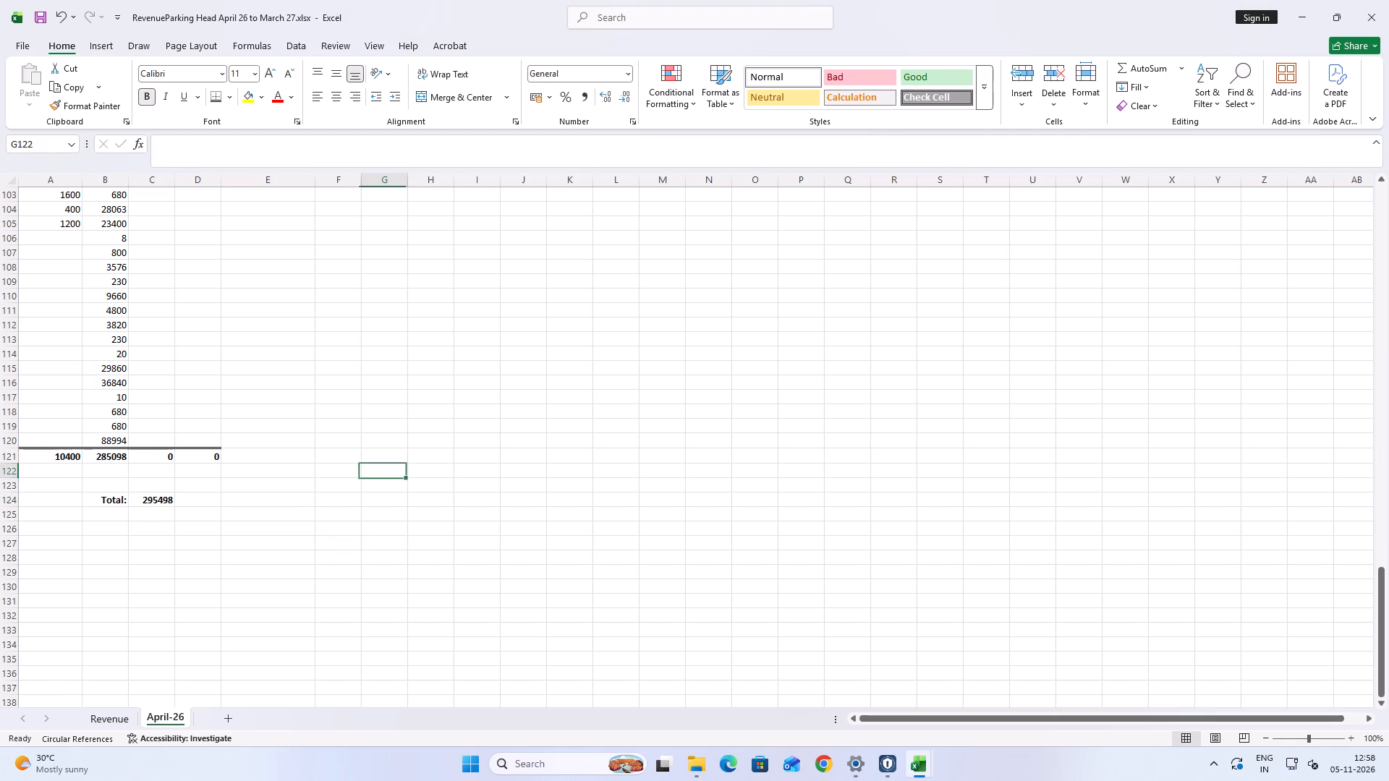
Save the workbook.
scroll(372, 464, up, 5)
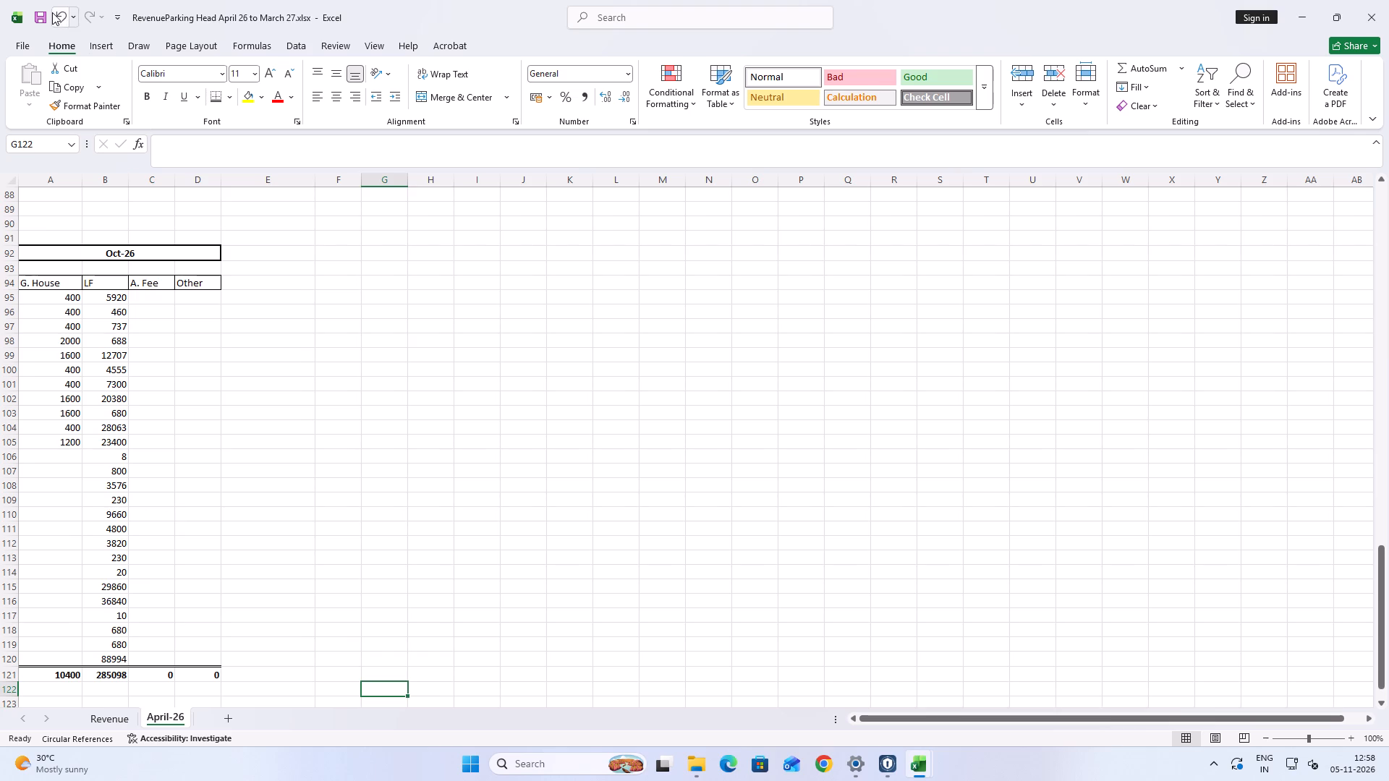
triple_click(45, 19)
Set A90:E128, covering the whole Oct-26 block and its grand total, as the print area.
drag(40, 221, 227, 710)
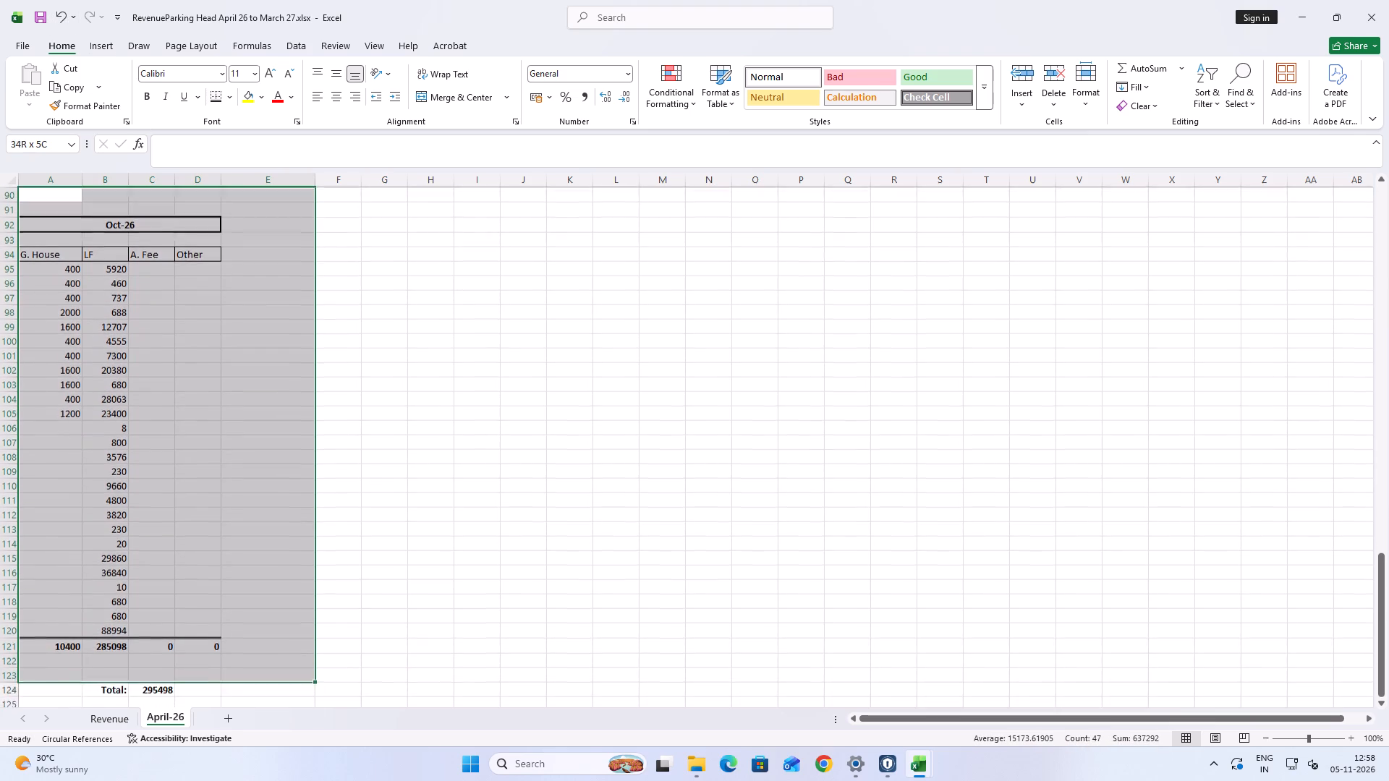
drag(227, 710, 234, 681)
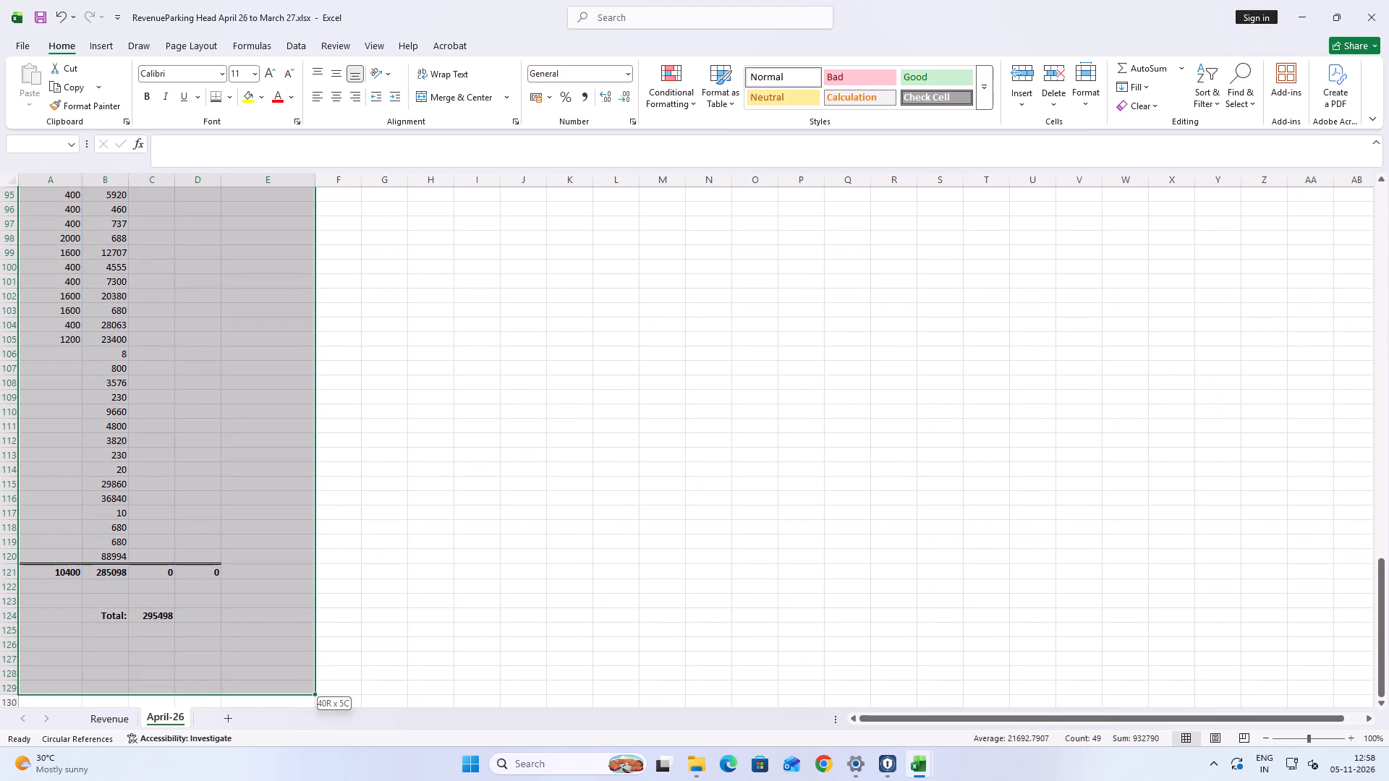
drag(234, 681, 235, 678)
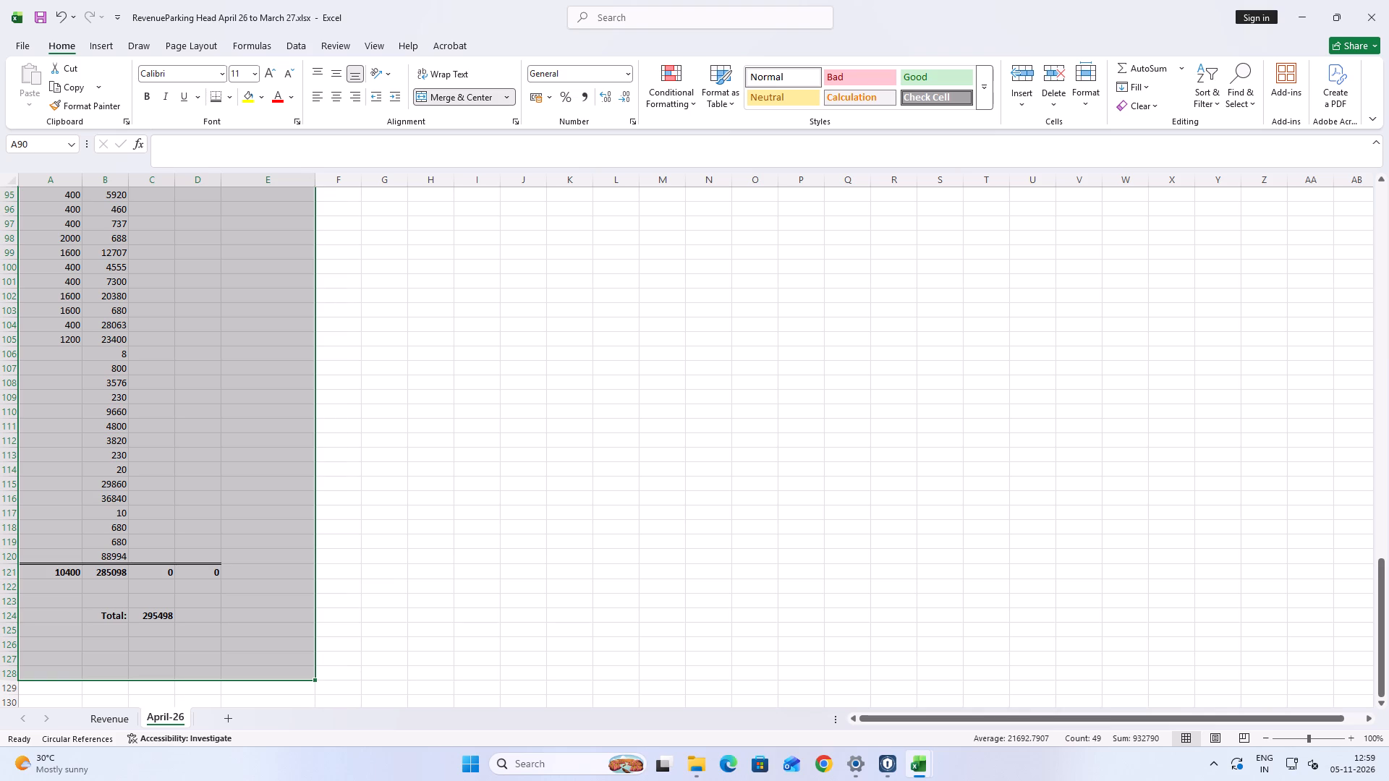
click(193, 51)
click(249, 101)
click(252, 124)
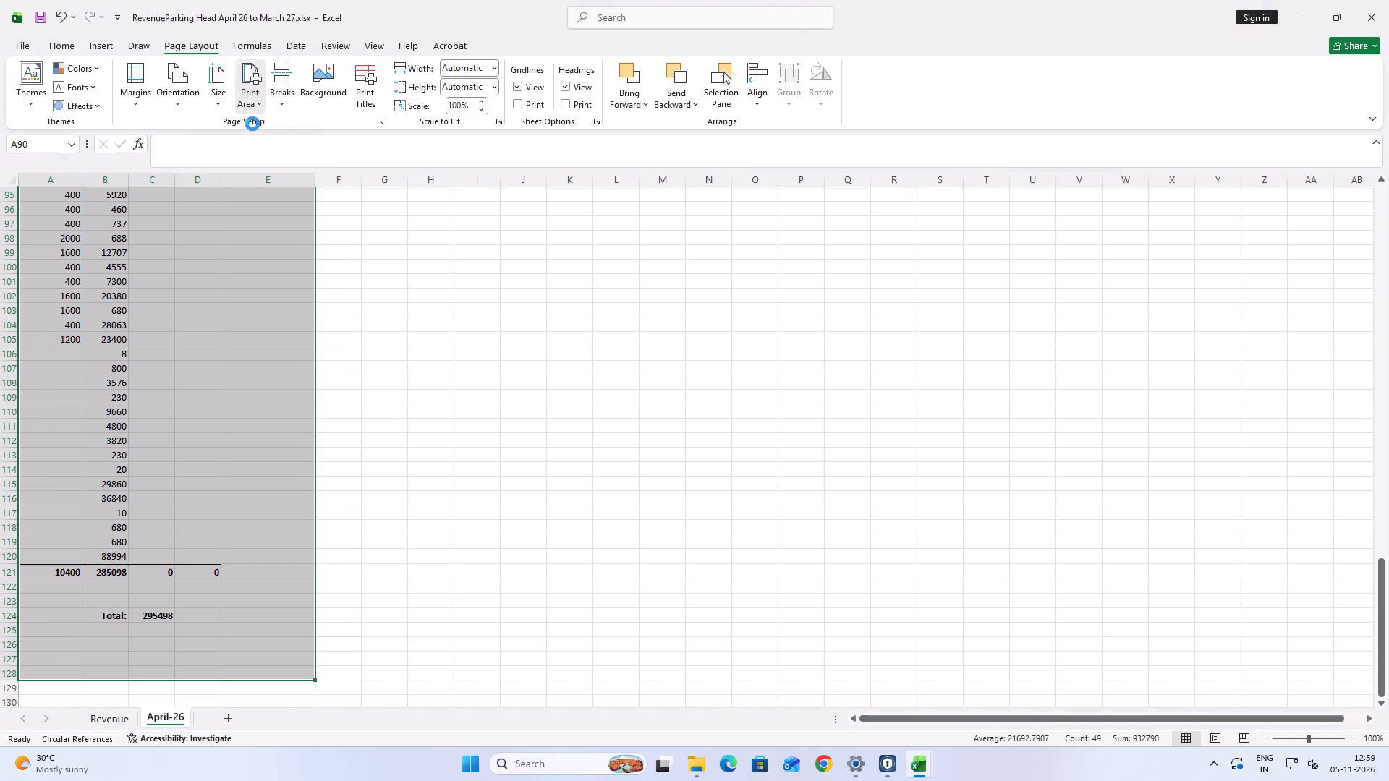
Print the Oct-26 print area of the active sheet.
click(25, 43)
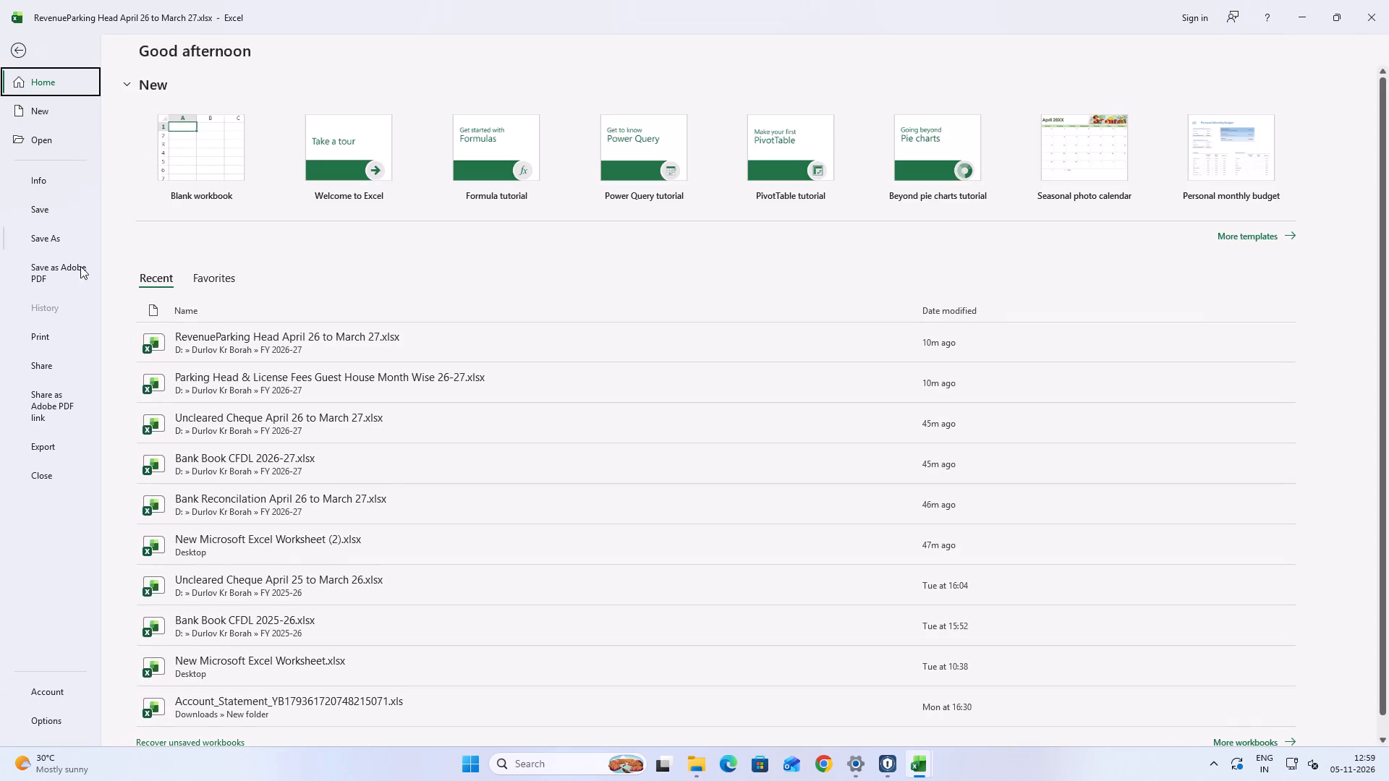
click(48, 341)
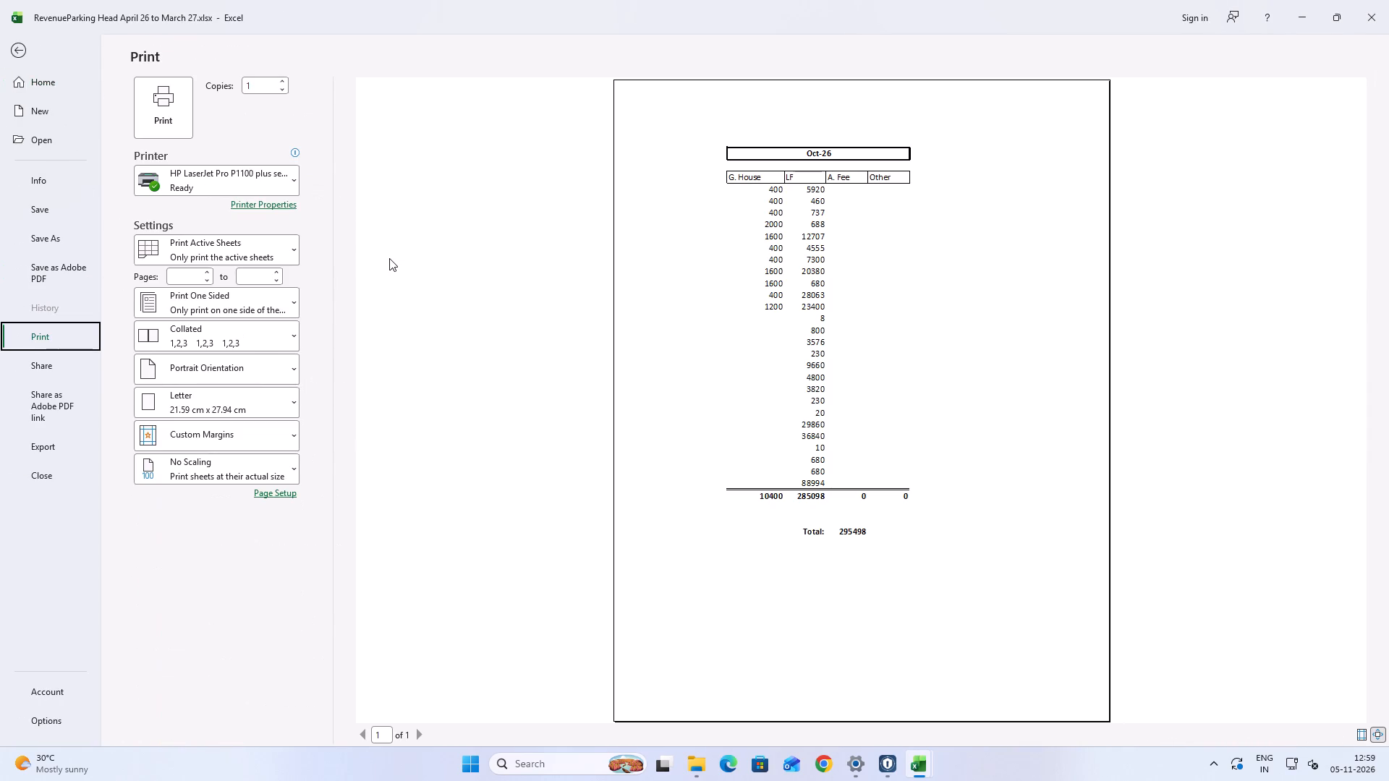
click(167, 116)
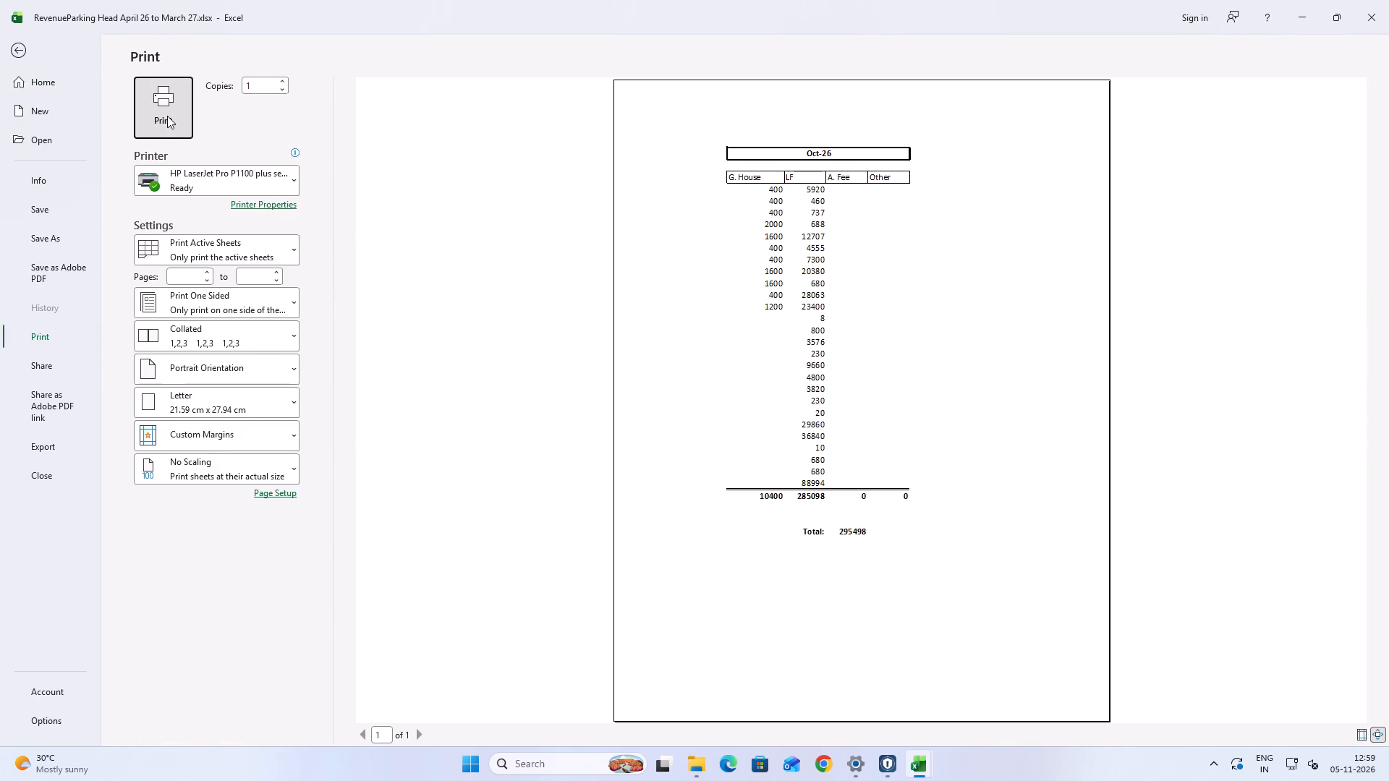
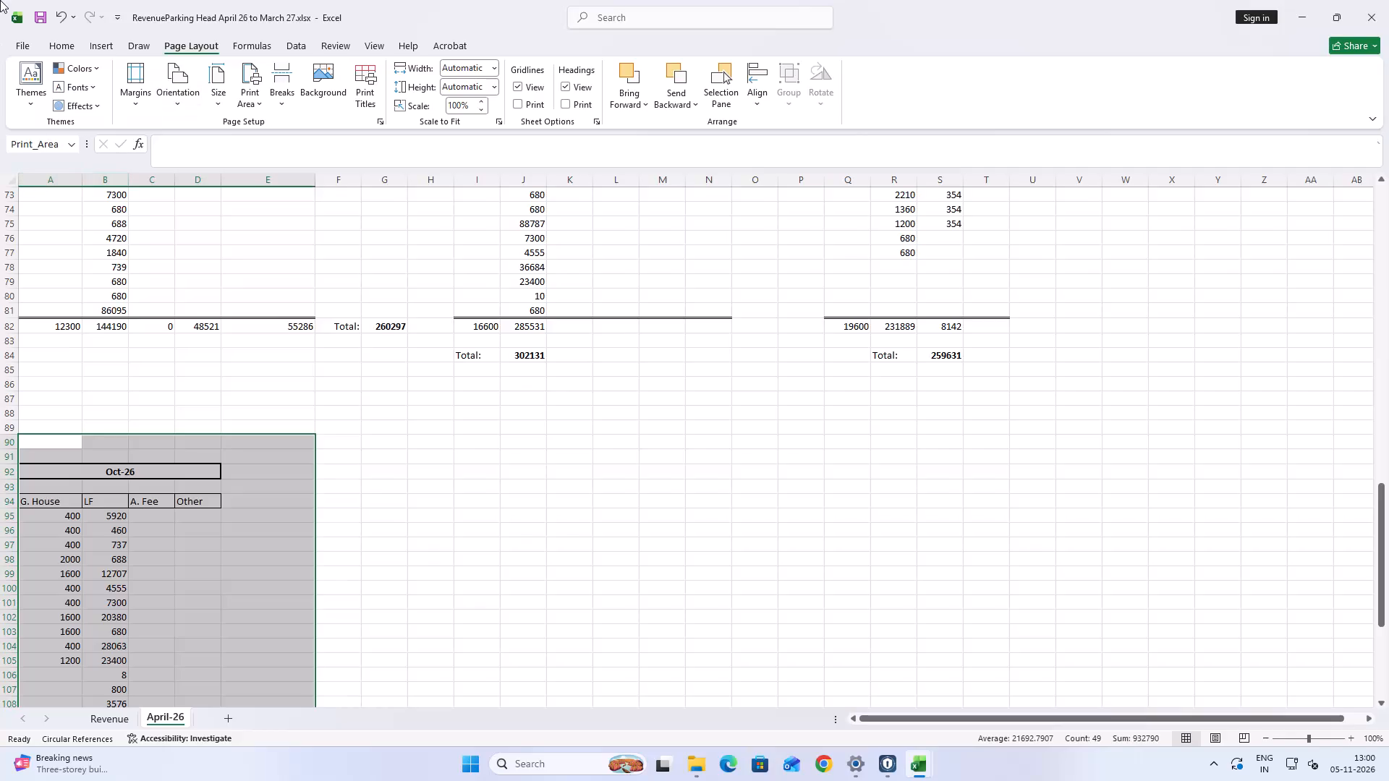
Save the RevenueParking Head workbook.
triple_click(35, 19)
Switch to the Bank Reconcilation April 26 to March 27 workbook and view the end of the Oct-26 GST account statement.
click(915, 764)
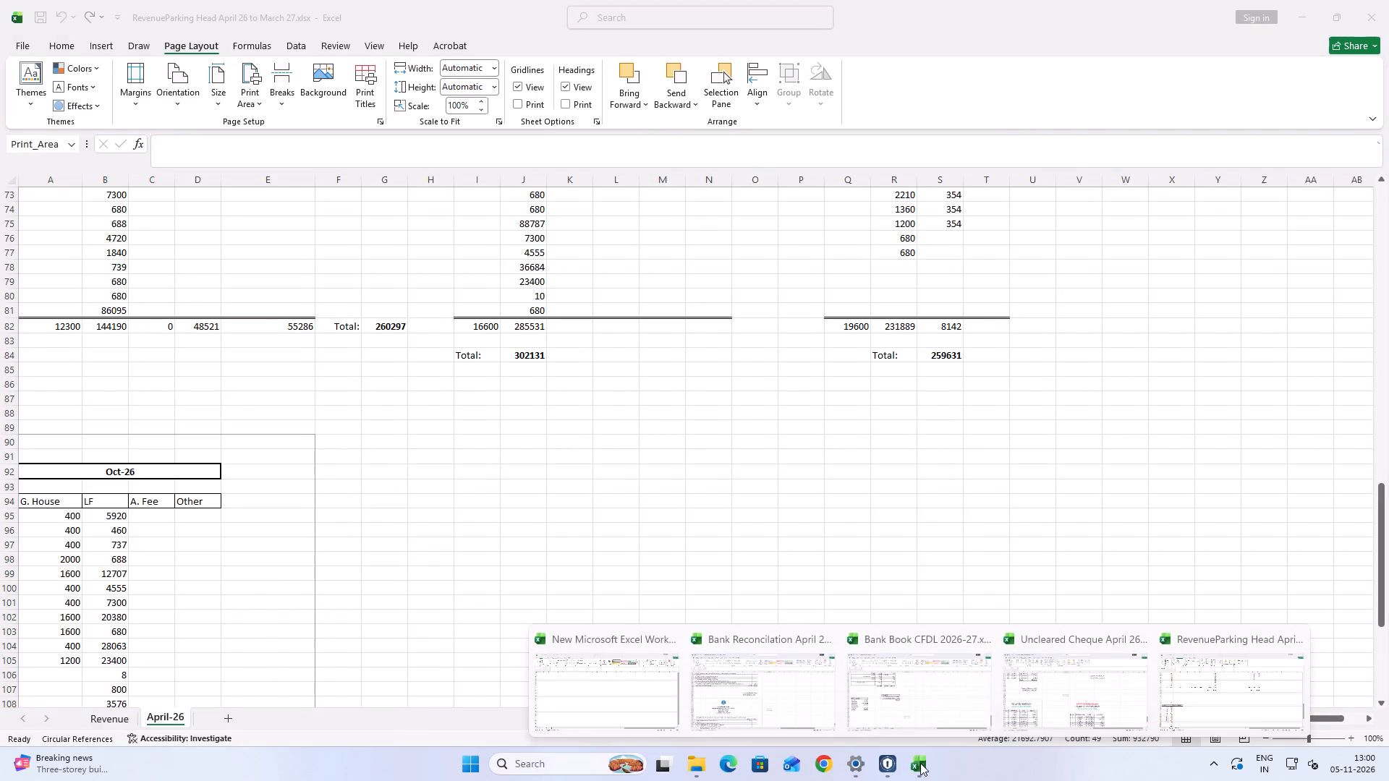
click(817, 699)
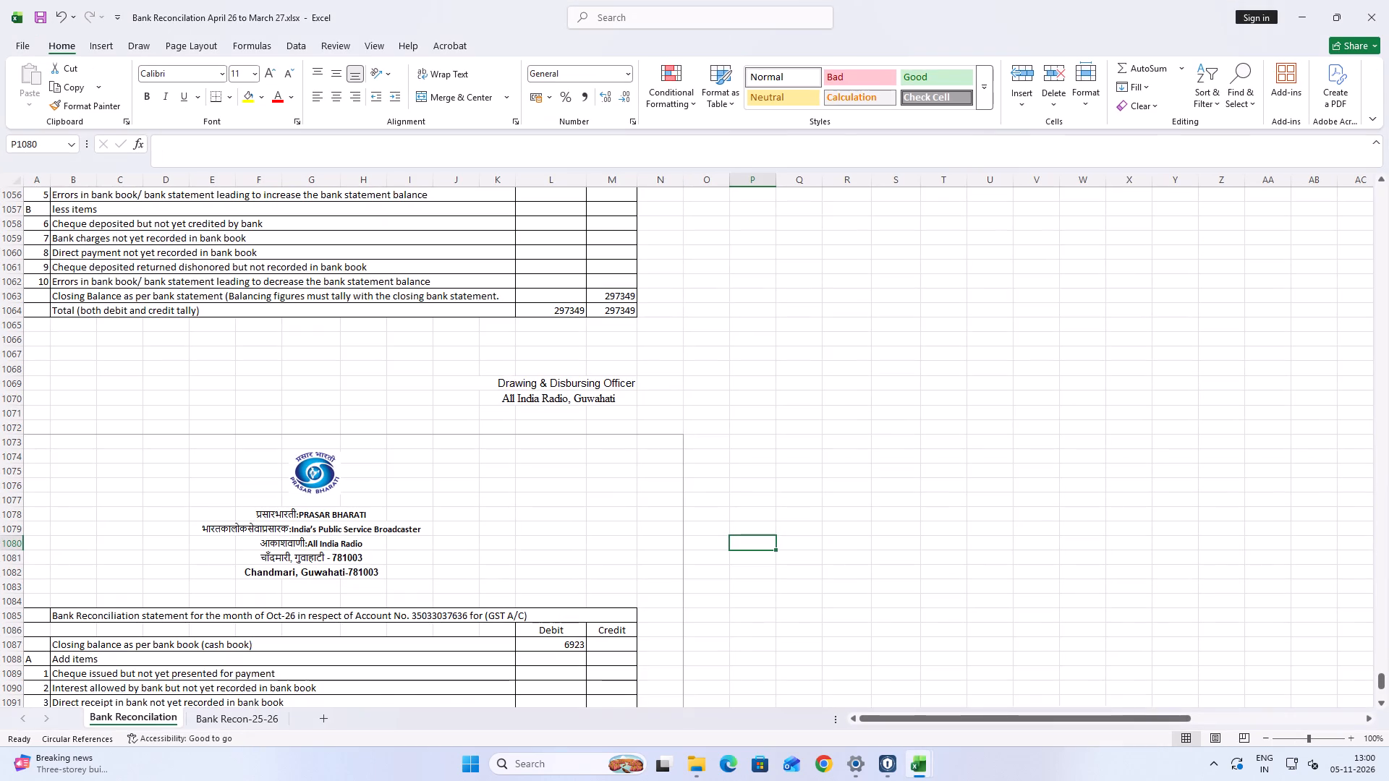
scroll(679, 532, down, 14)
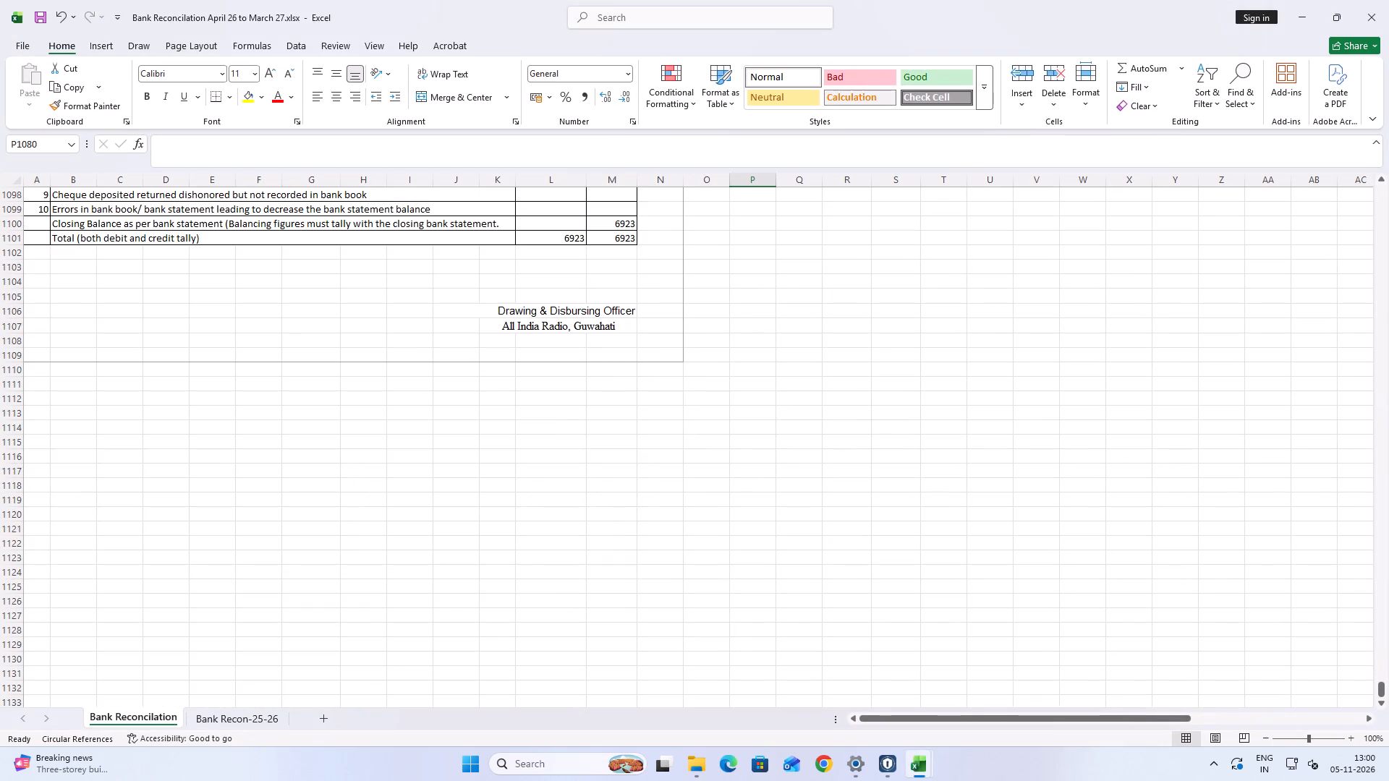
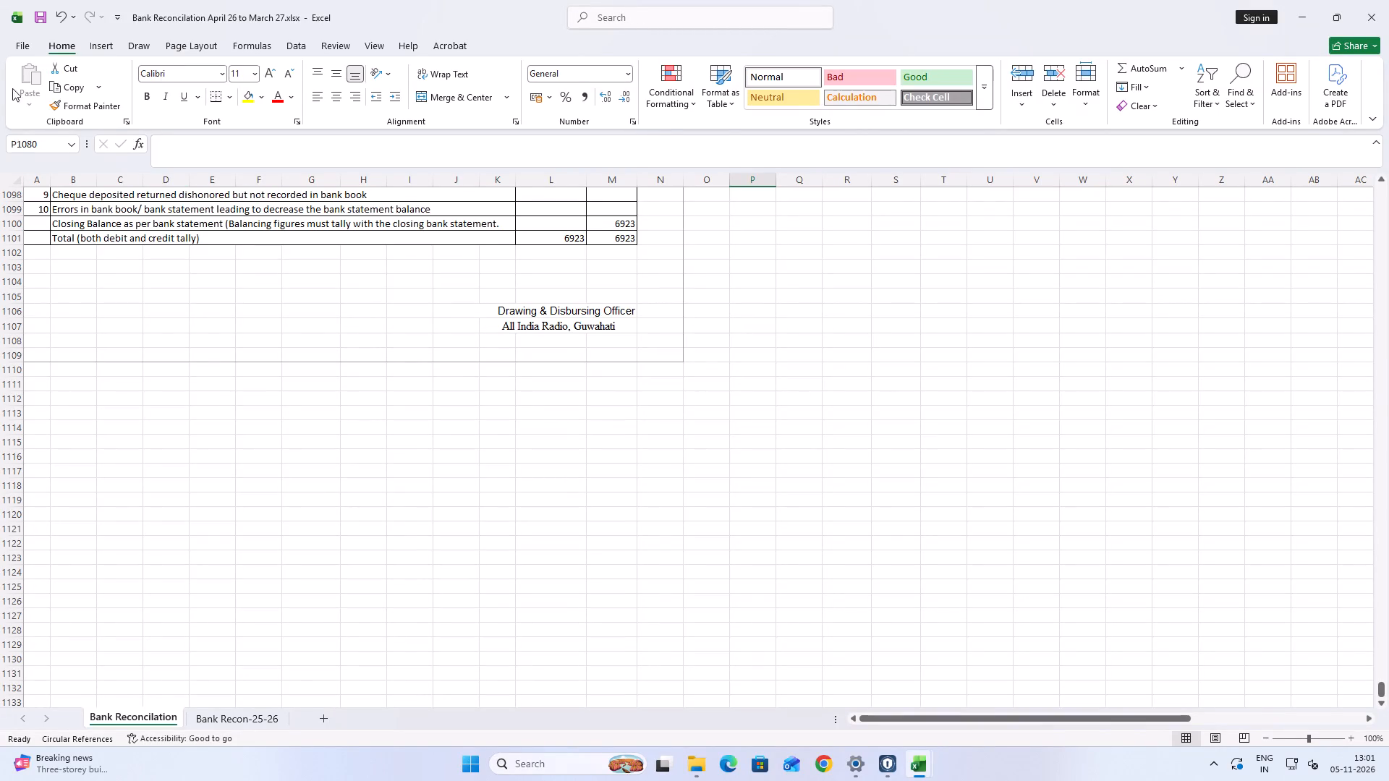
Save the Bank Reconcilation April 26 to March 27 workbook.
triple_click(39, 17)
double_click(39, 17)
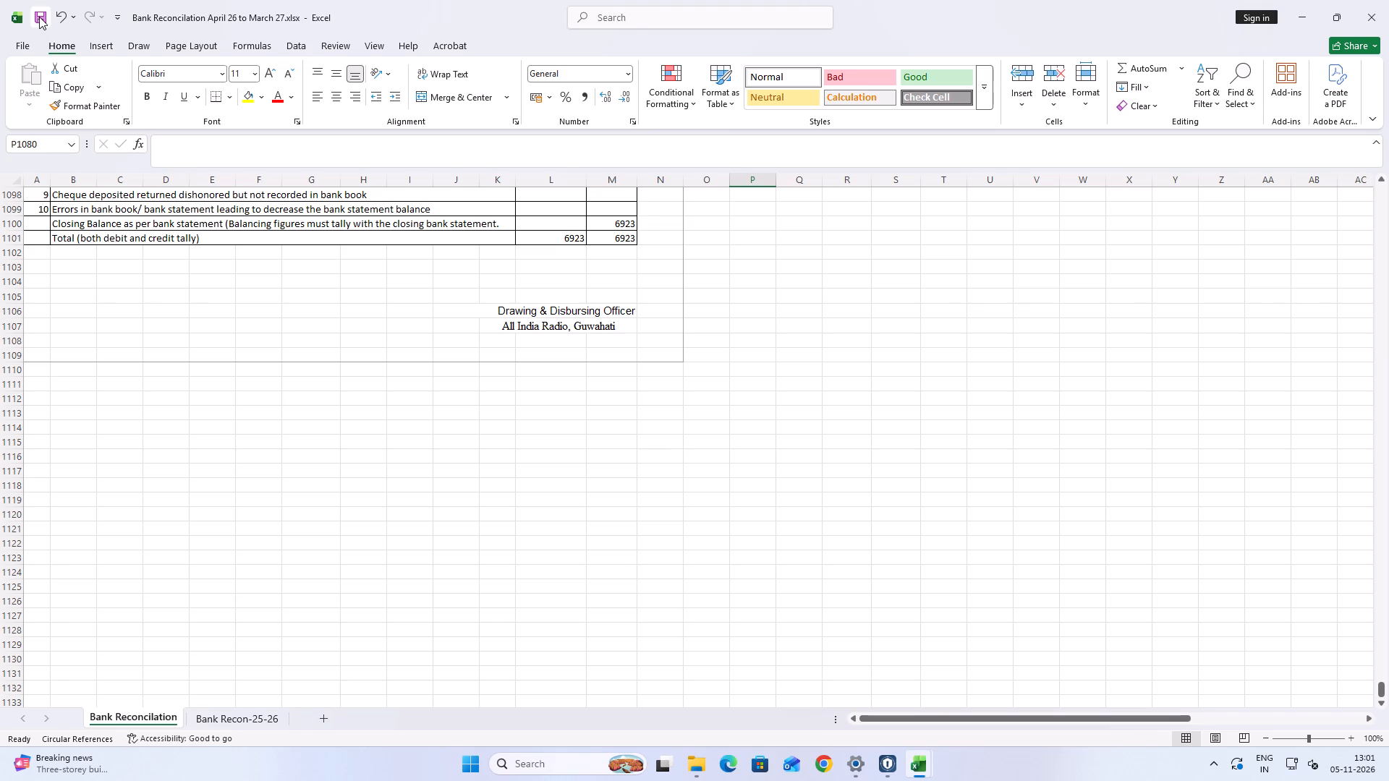
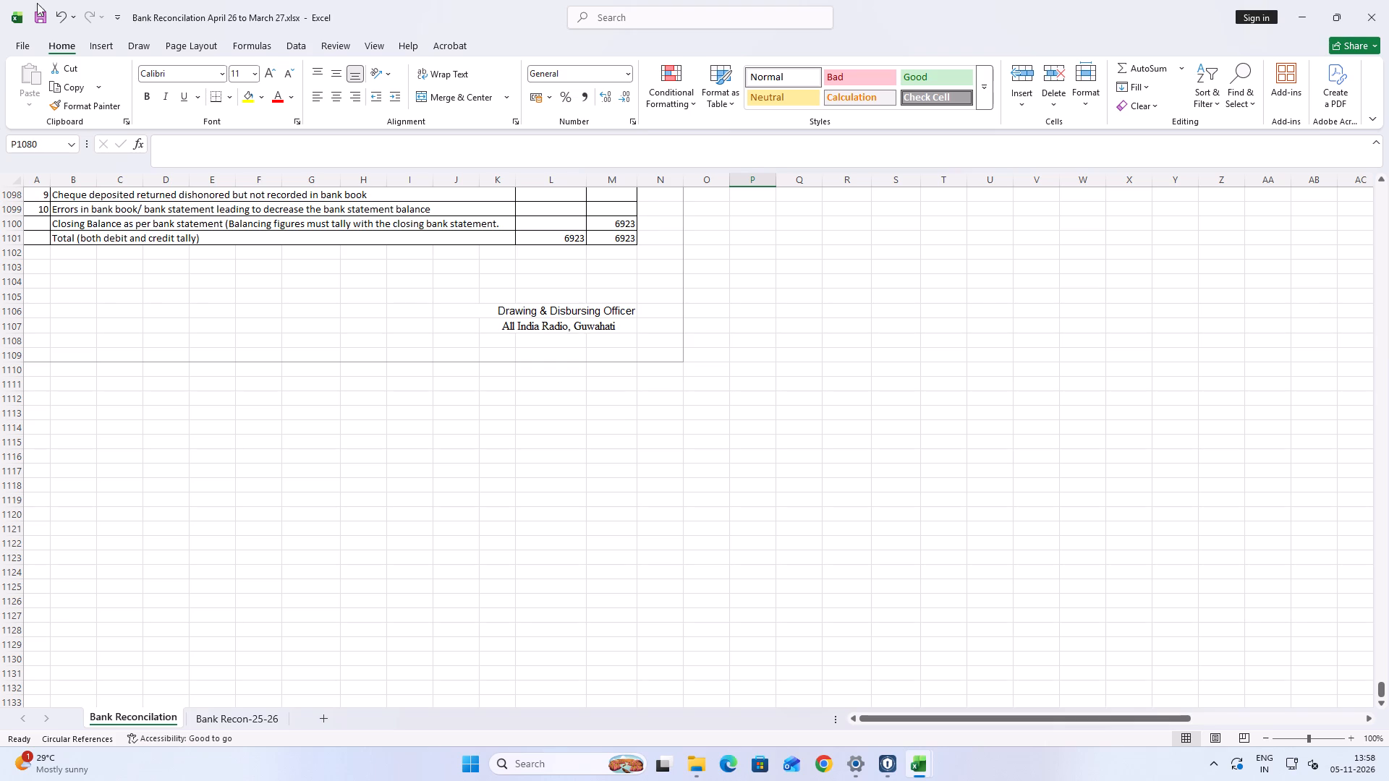
Switch to the RevenueParking Head April 26 to March 27 workbook and select cell A127 below the Oct-26 total.
click(920, 767)
click(1205, 688)
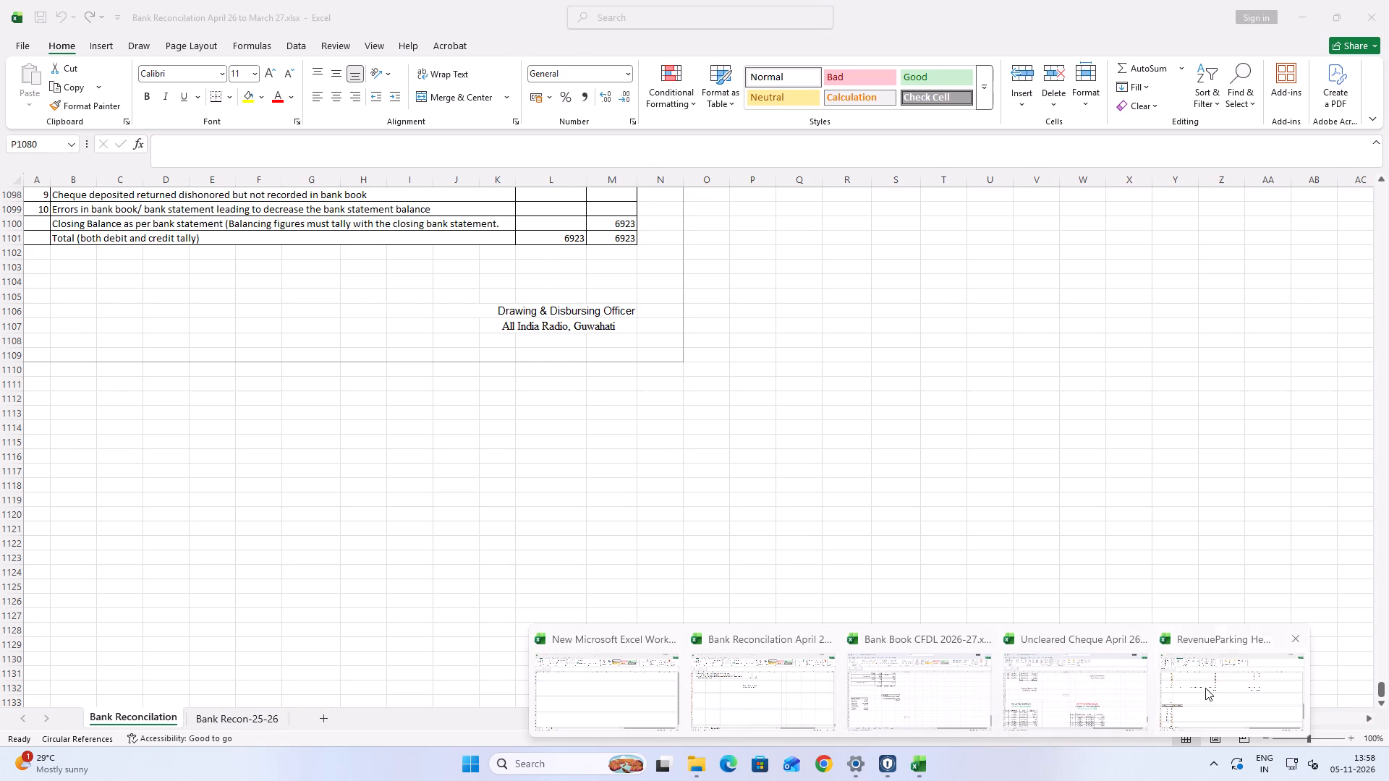
scroll(545, 478, down, 12)
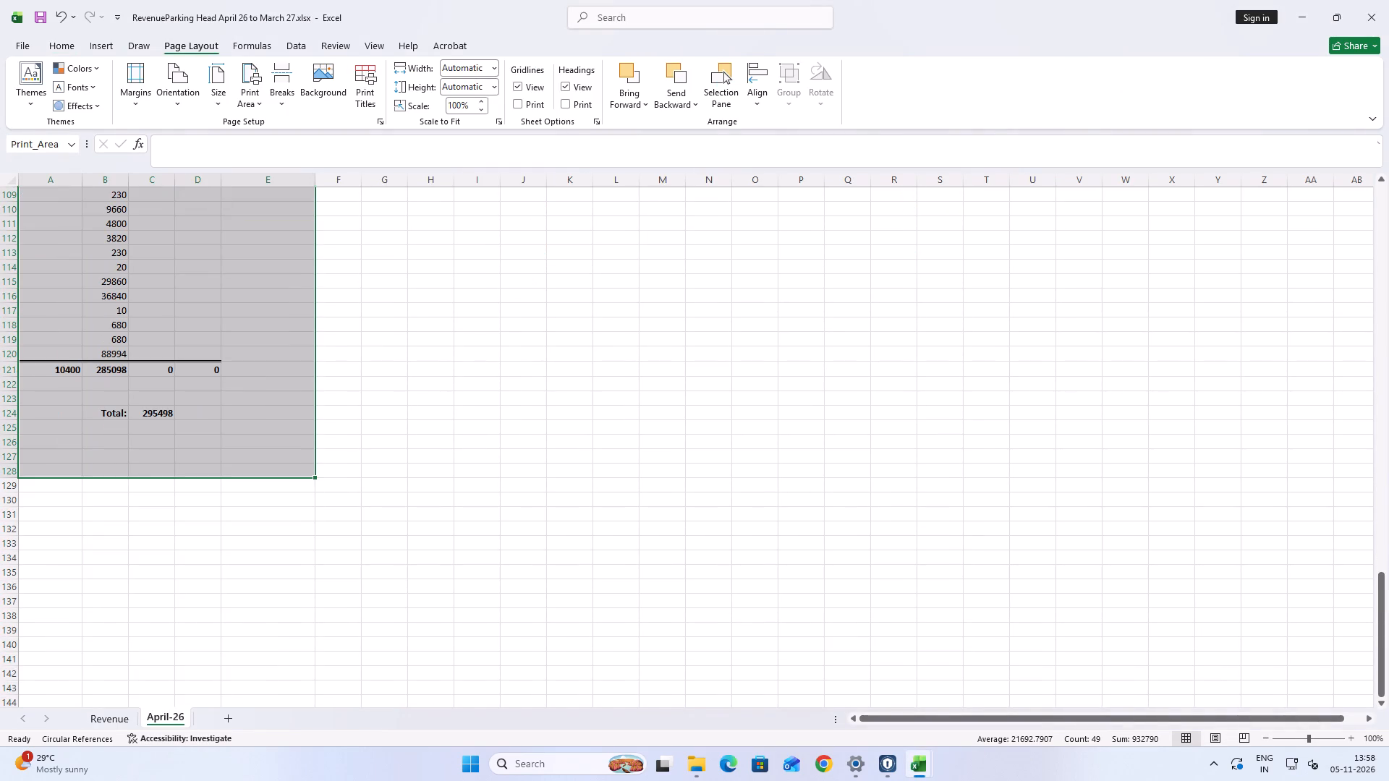
click(38, 459)
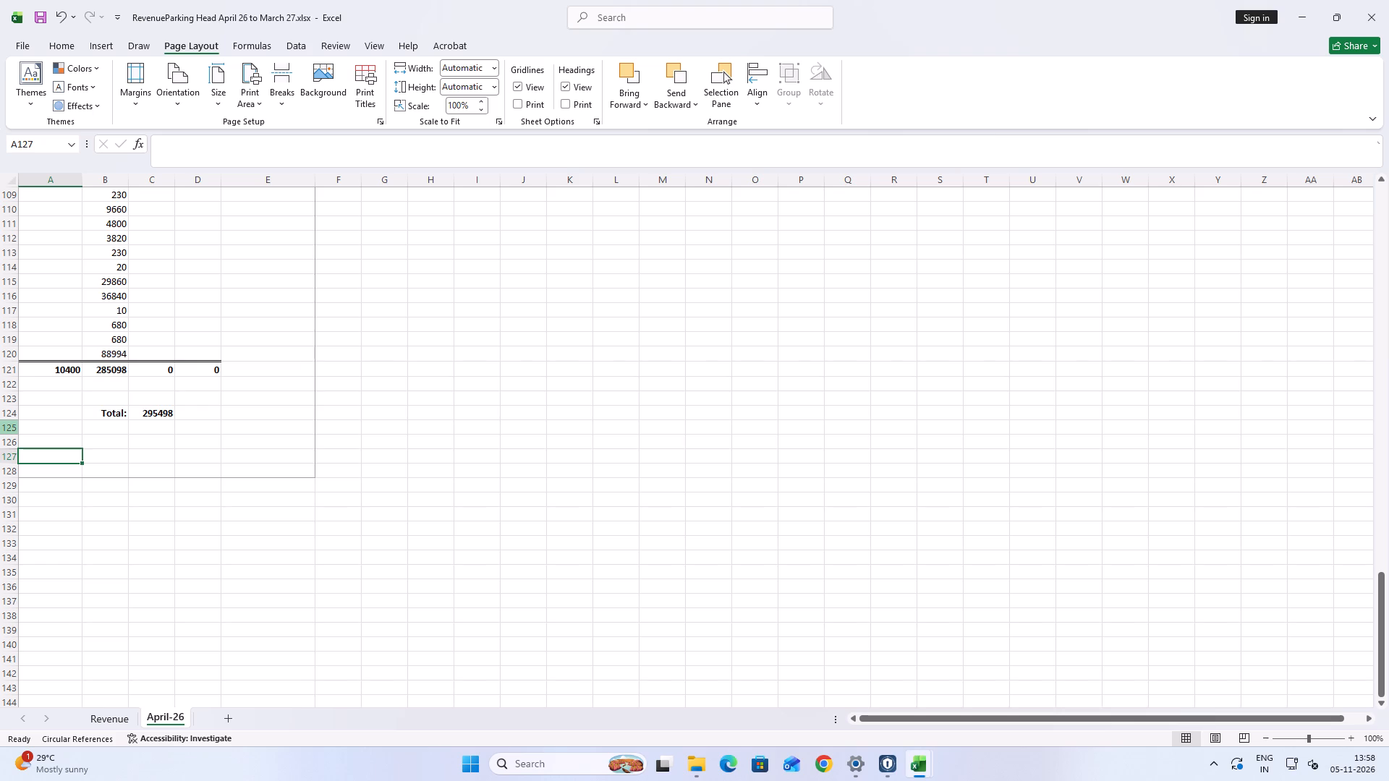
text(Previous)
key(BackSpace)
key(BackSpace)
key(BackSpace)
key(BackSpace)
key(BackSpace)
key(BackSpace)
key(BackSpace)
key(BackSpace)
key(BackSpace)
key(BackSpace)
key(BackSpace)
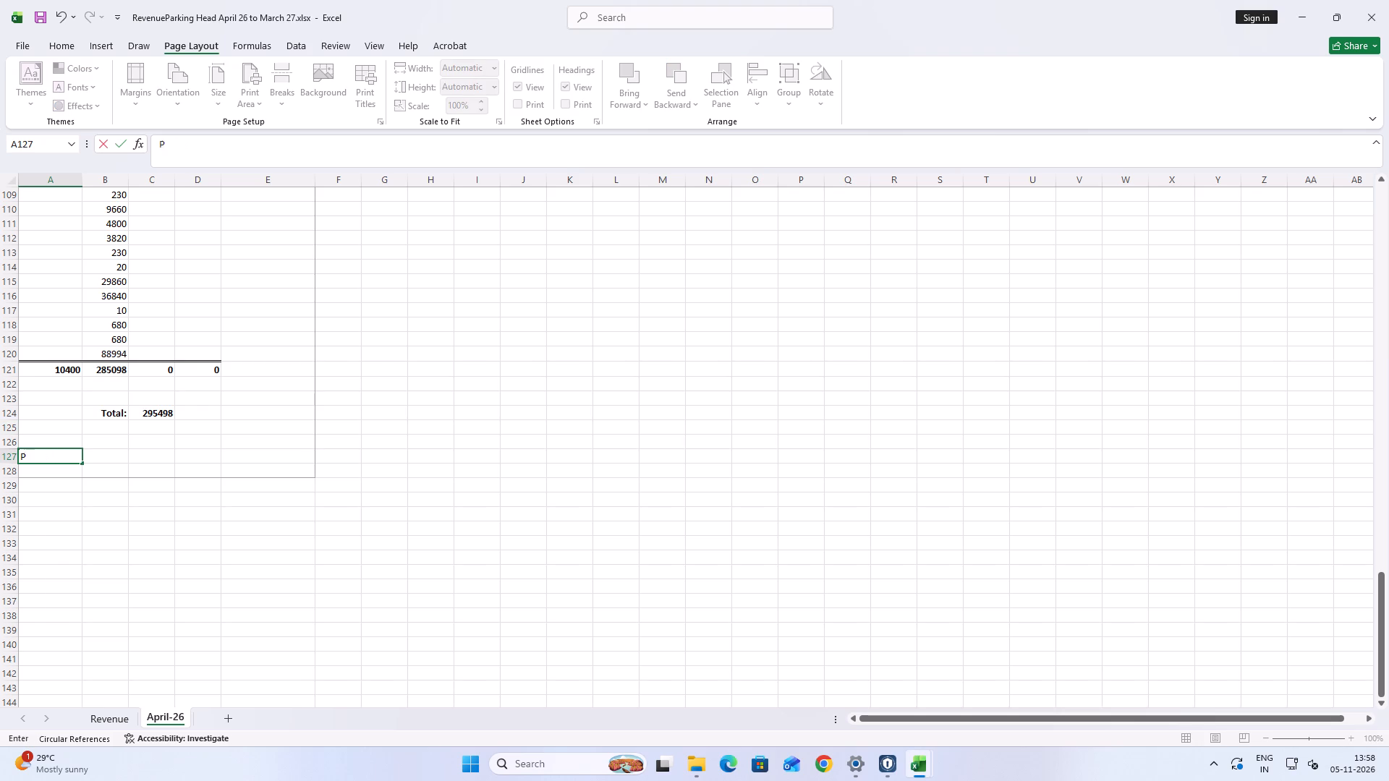
Enter the label "Previous Balance:" in cell A127 and widen column A to fit it.
scroll(701, 669, up, 15)
scroll(660, 647, down, 4)
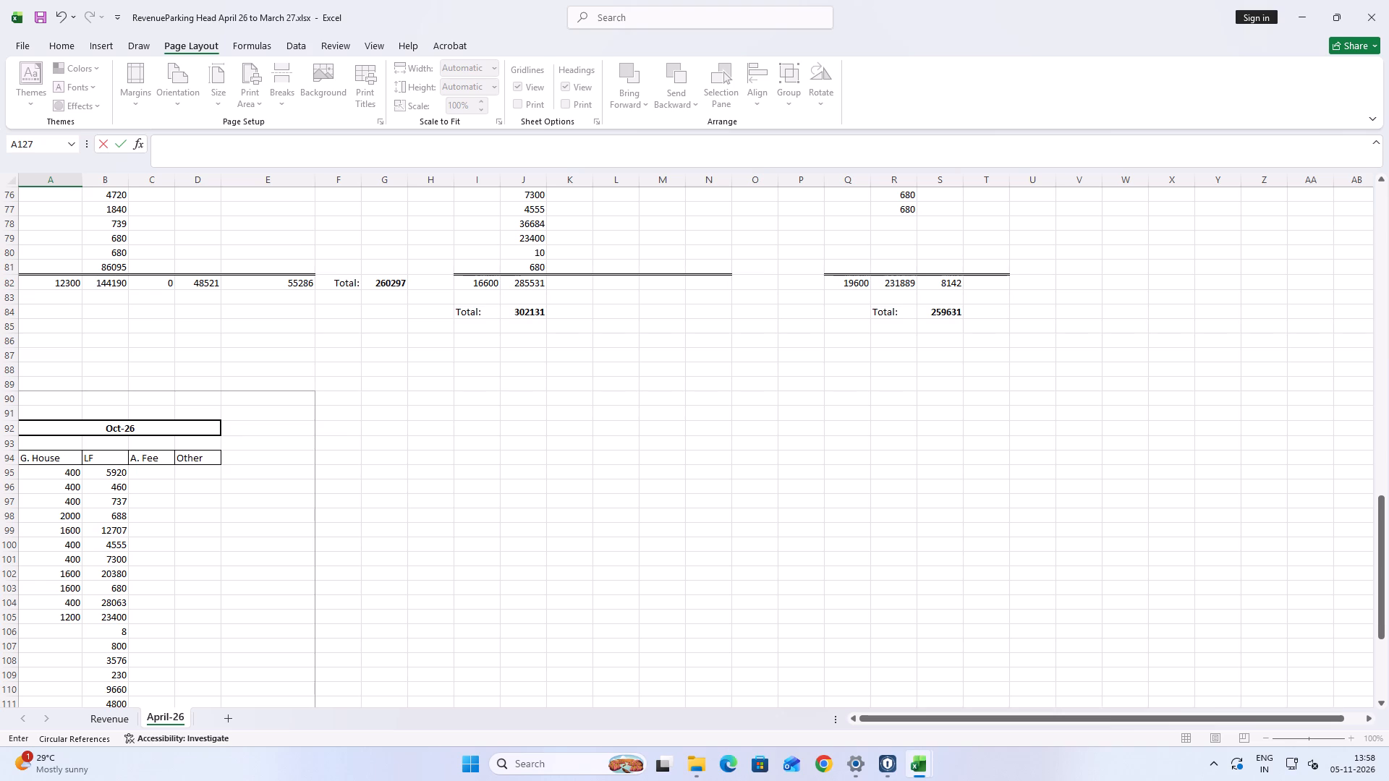
scroll(217, 555, down, 12)
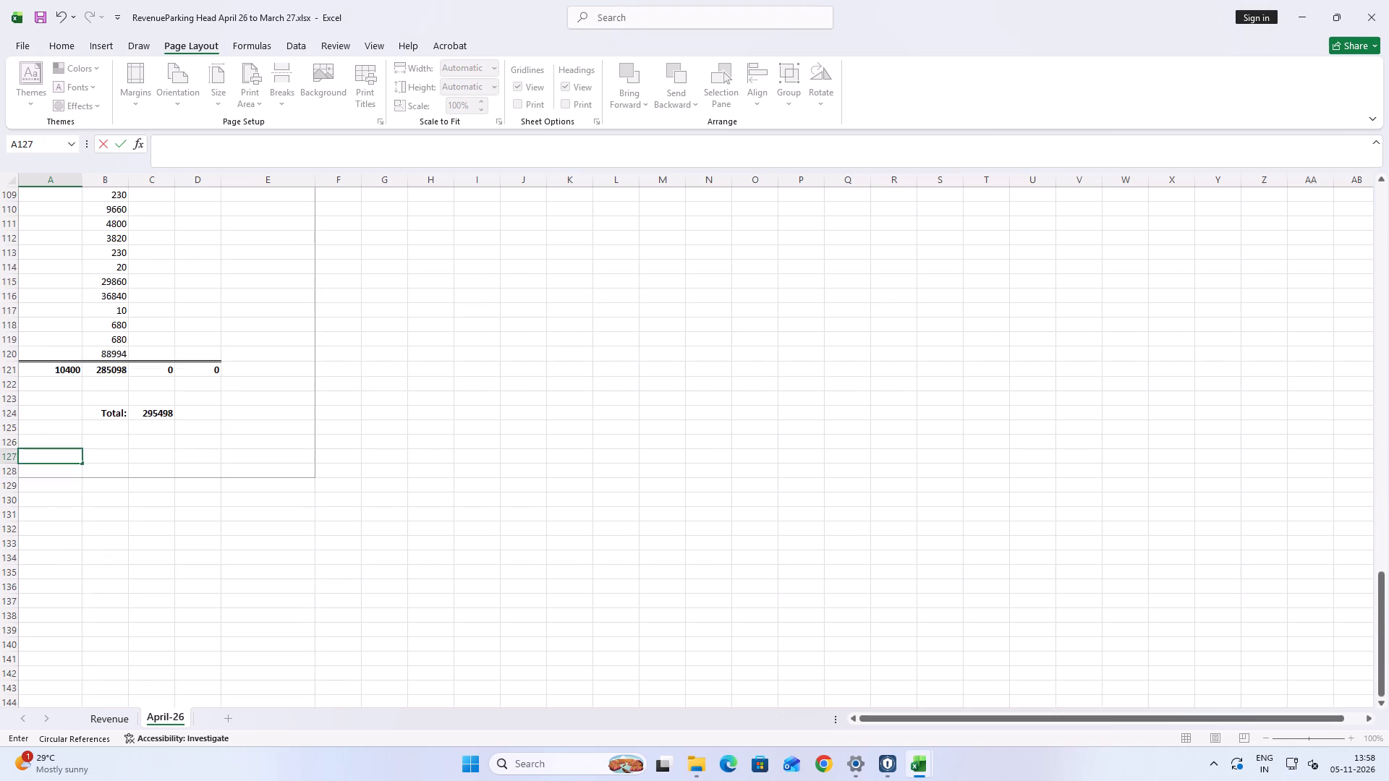
text(Previous Balance)
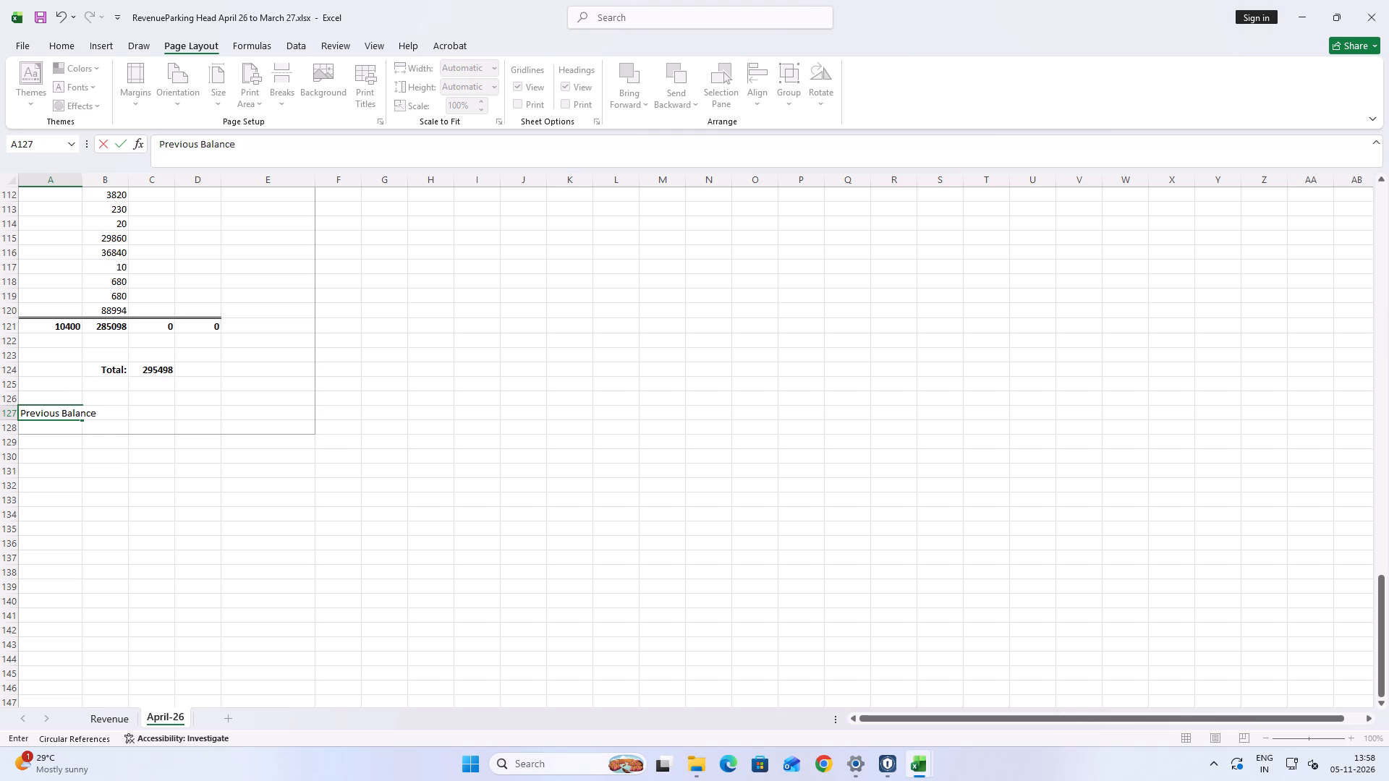
key(Tab)
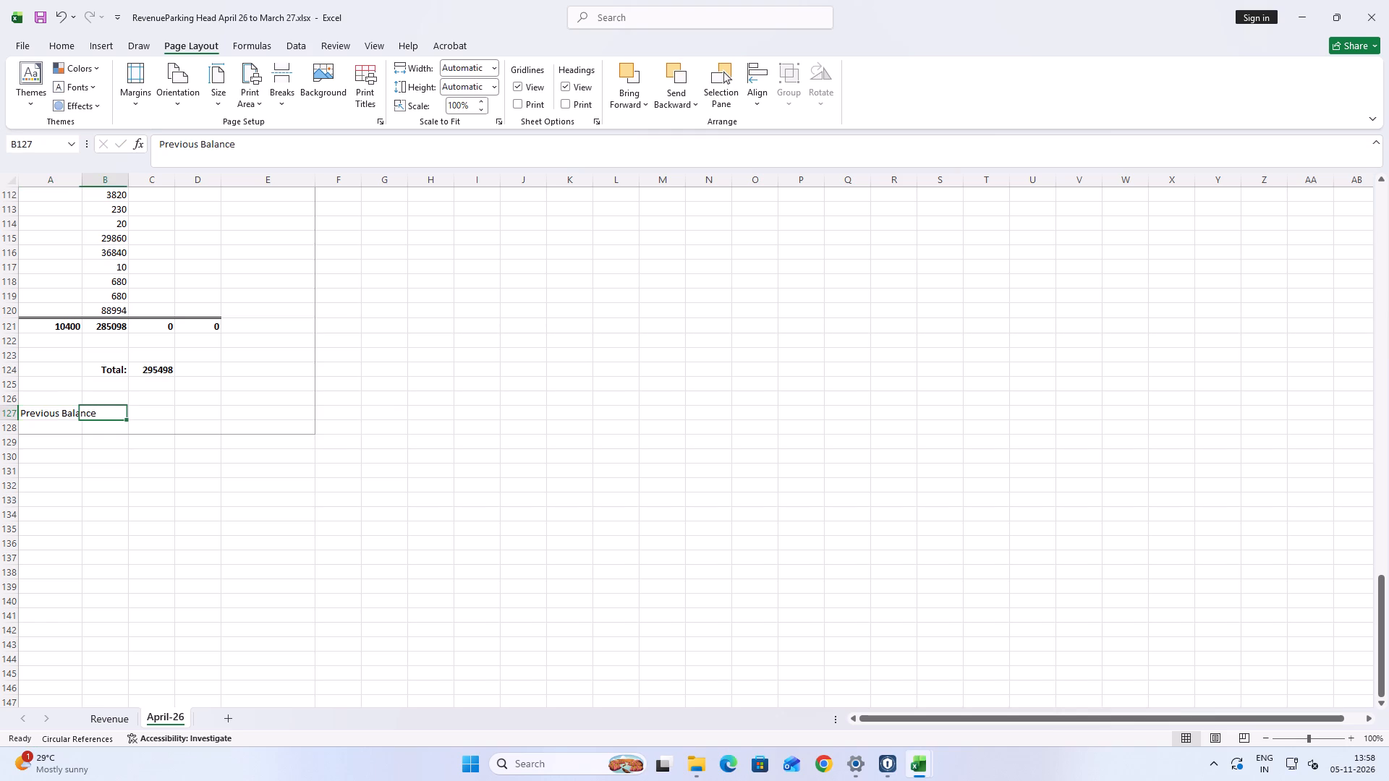
drag(87, 179, 105, 179)
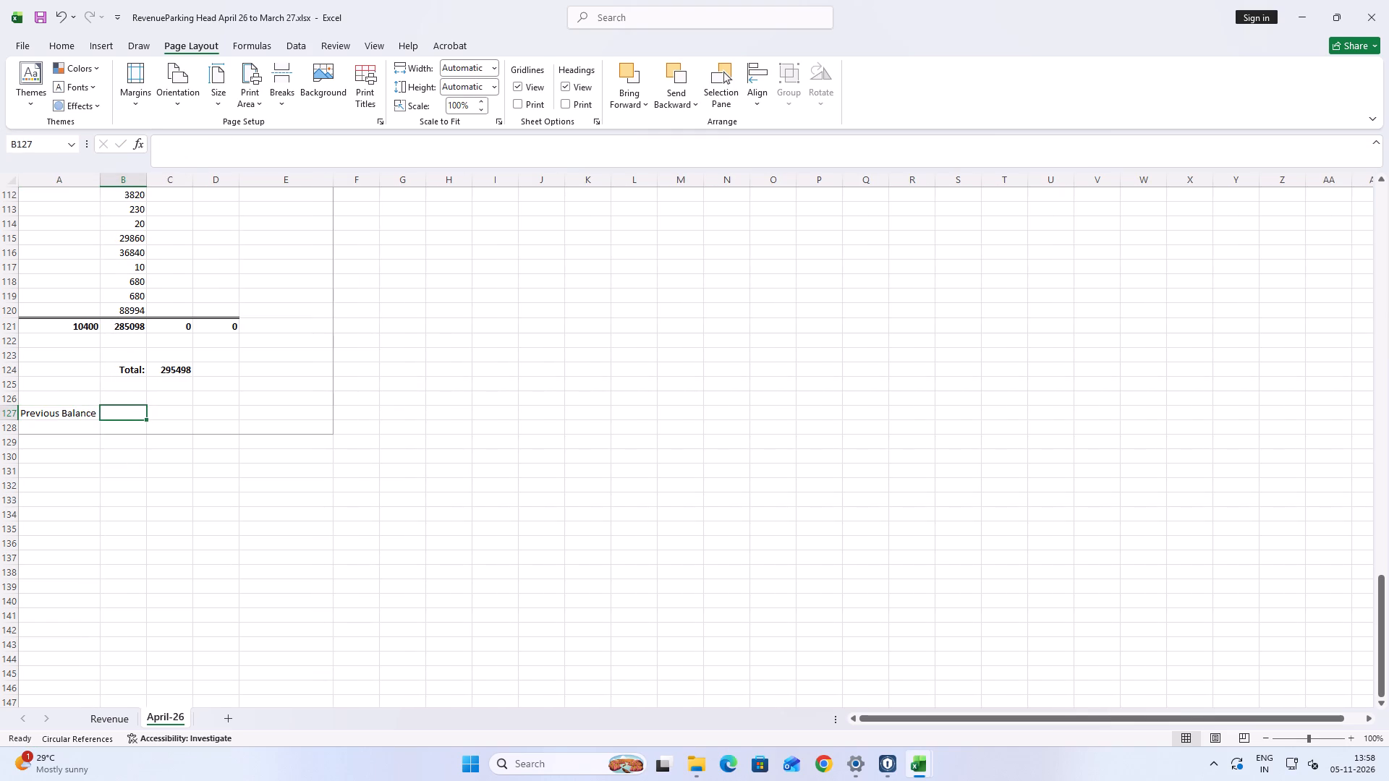
double_click(93, 415)
key(Right)
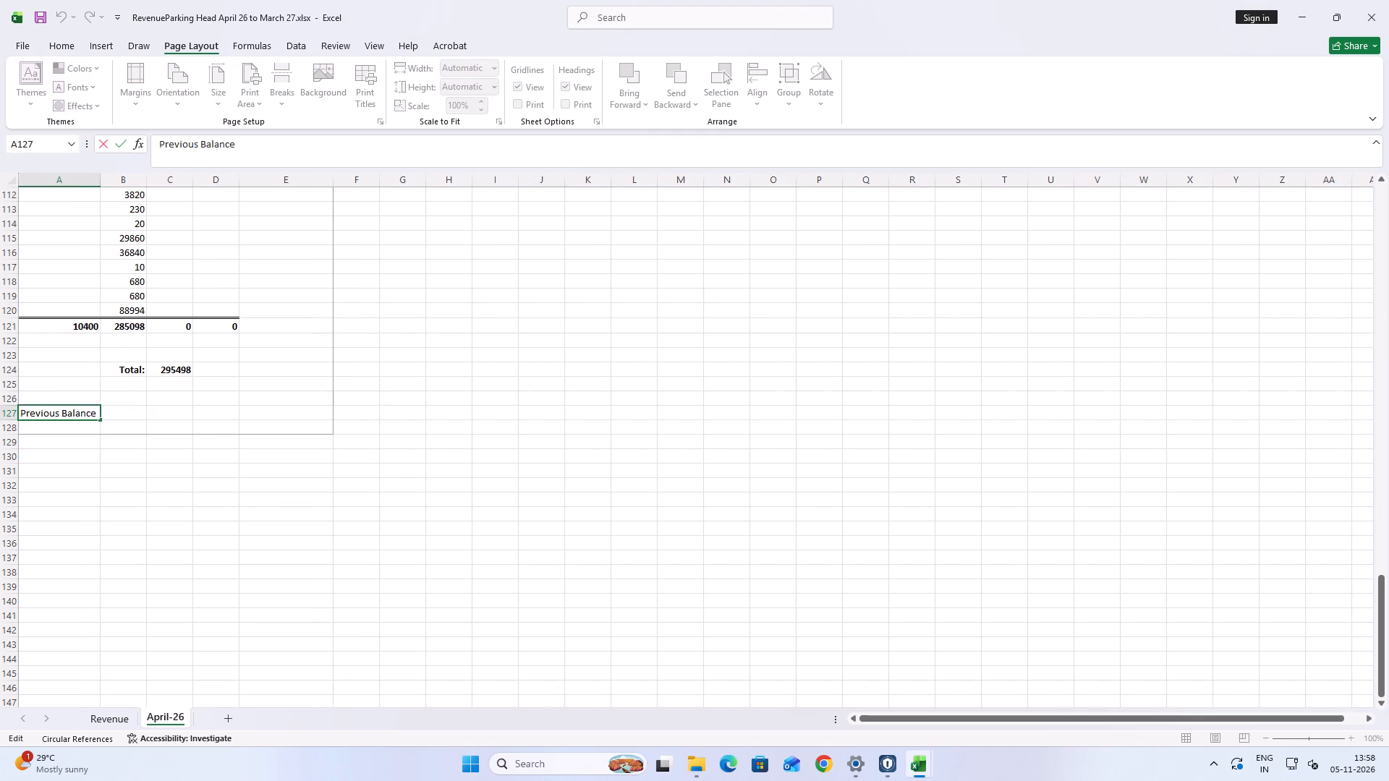
key(shift+colon)
key(Tab)
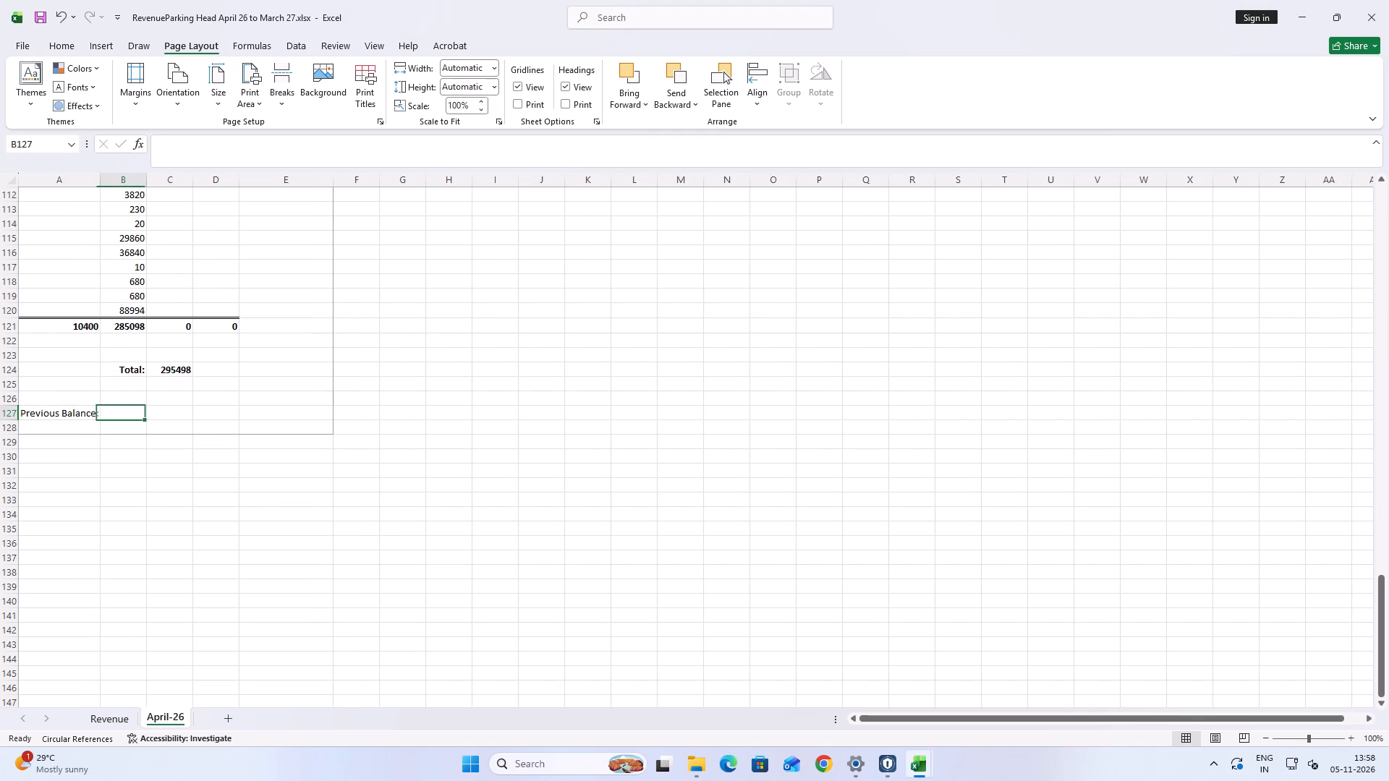
Enter 561857.78 in cell B127 beside the Previous Balance label and widen column B to show both decimals.
text(561)
text(857.78)
key(Return)
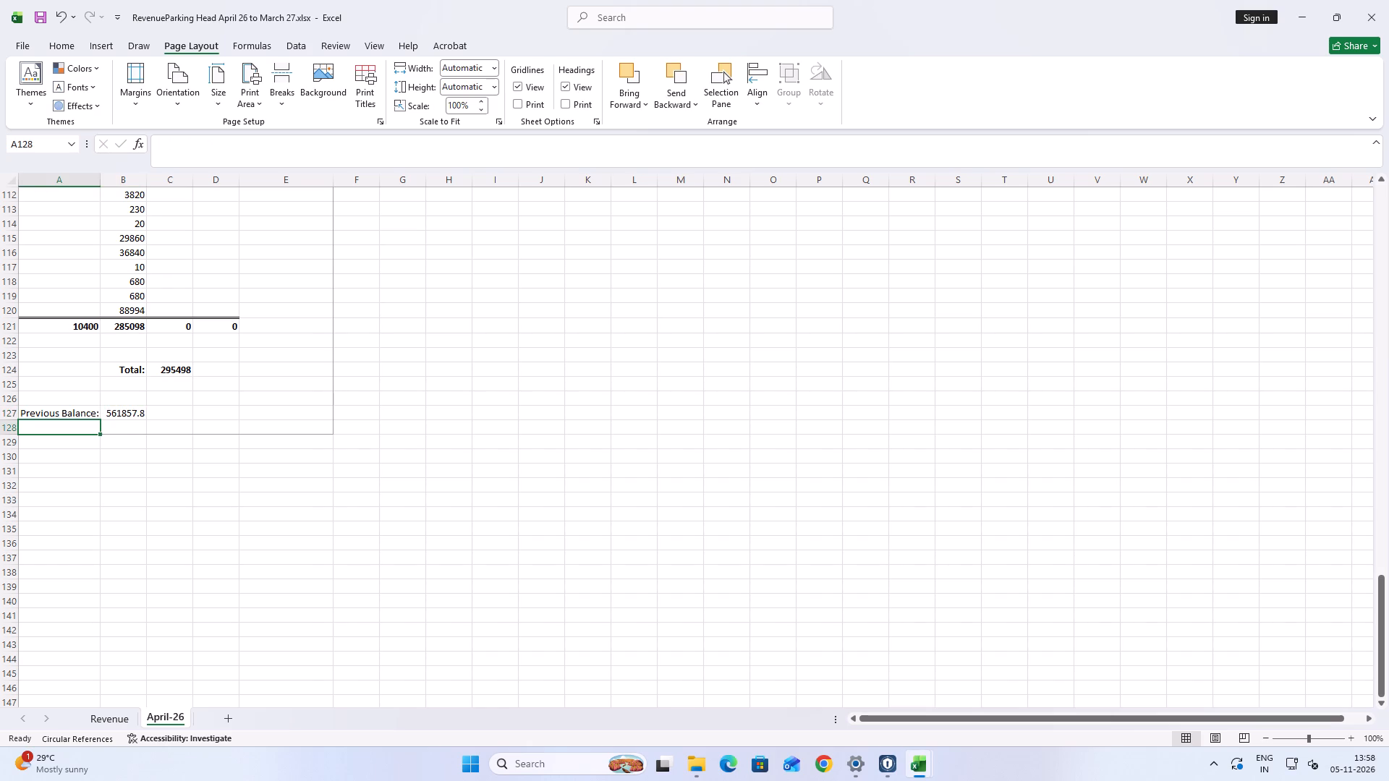
key(Right)
key(Up)
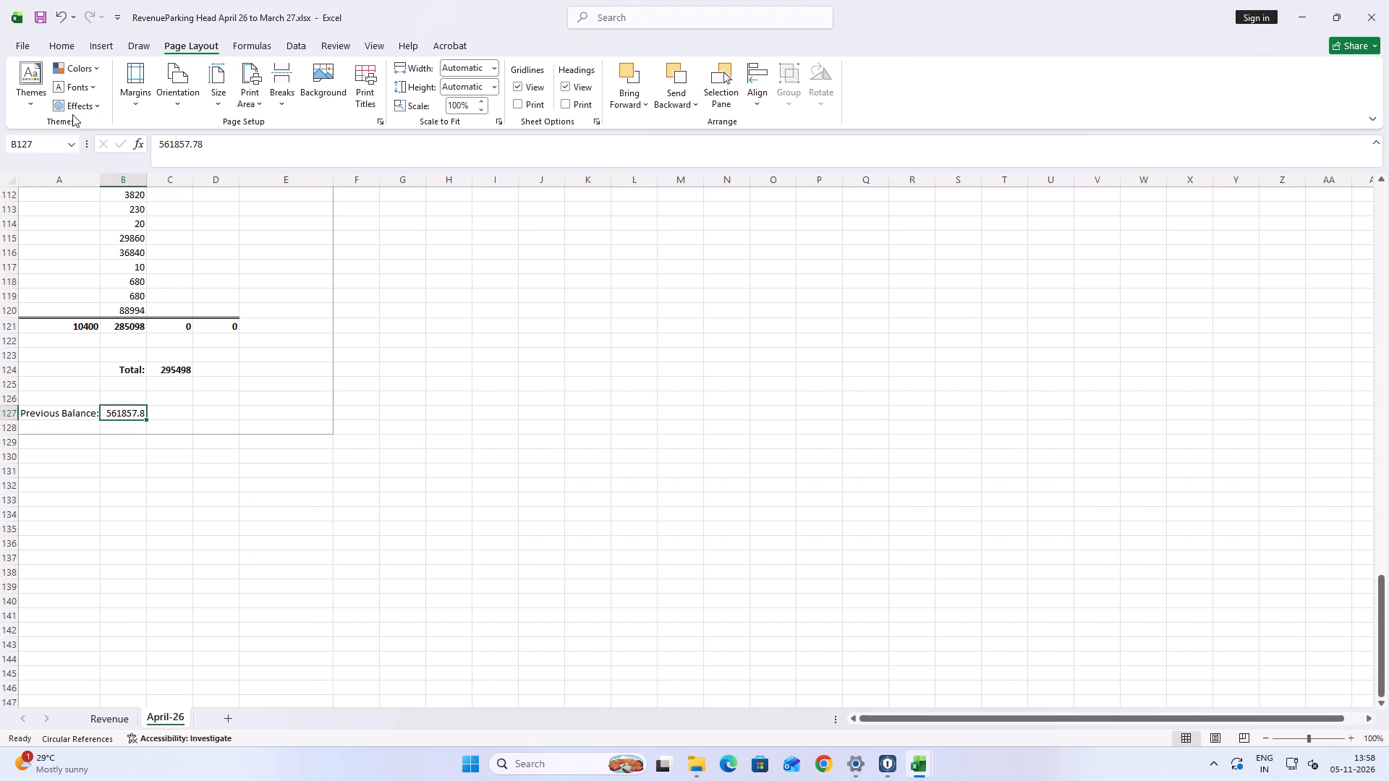
drag(148, 176, 166, 179)
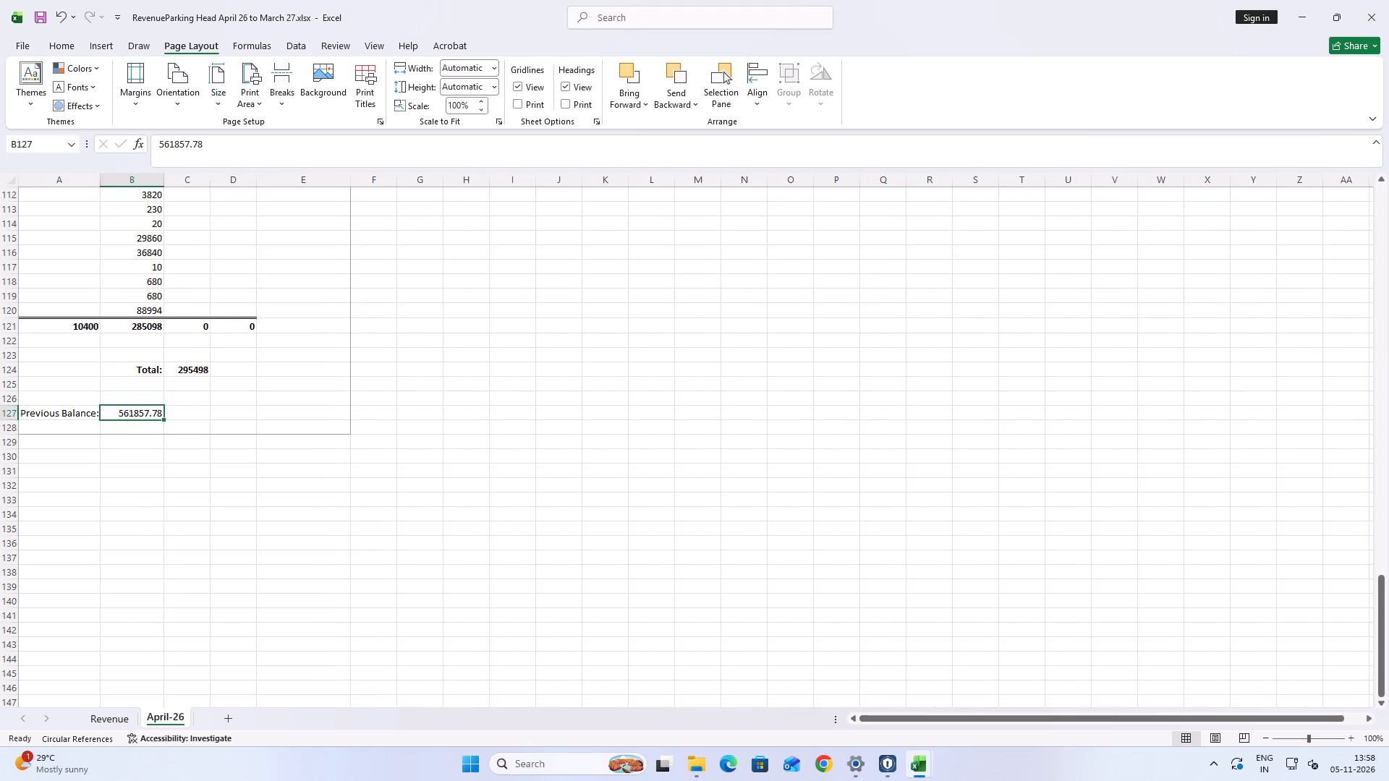
Enter the label "Receipt During the month:" in cell A128, under the Previous Balance label.
click(70, 423)
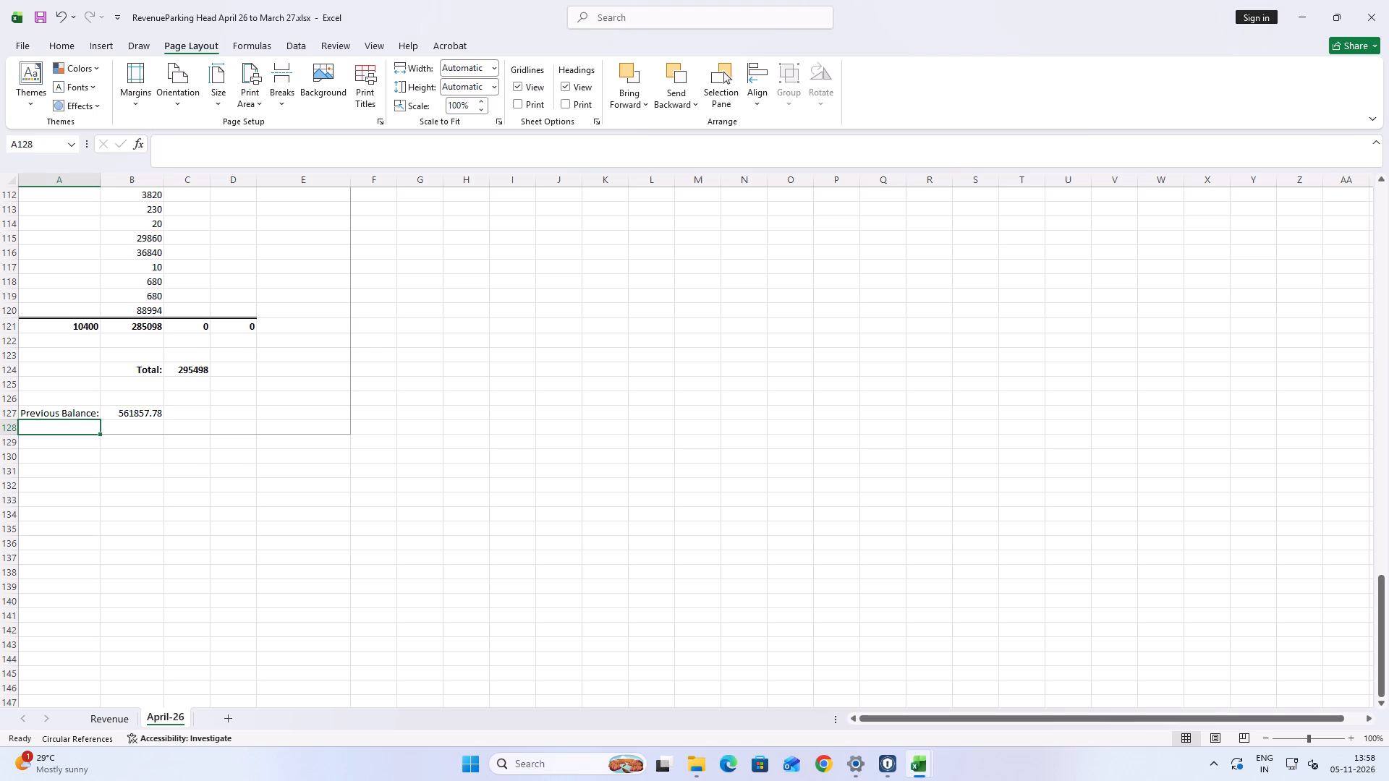
text(Rce)
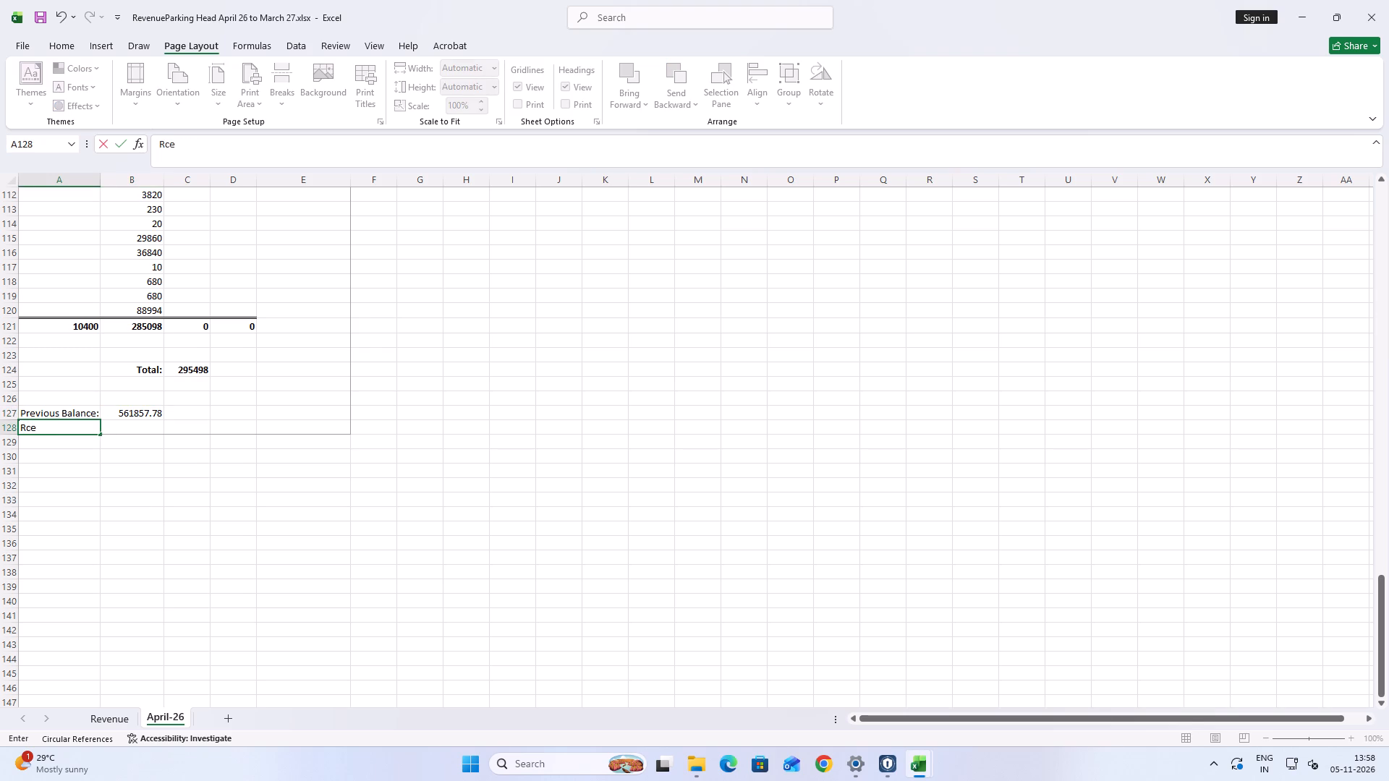
key(BackSpace)
key(BackSpace)
text(eceipt During the ,)
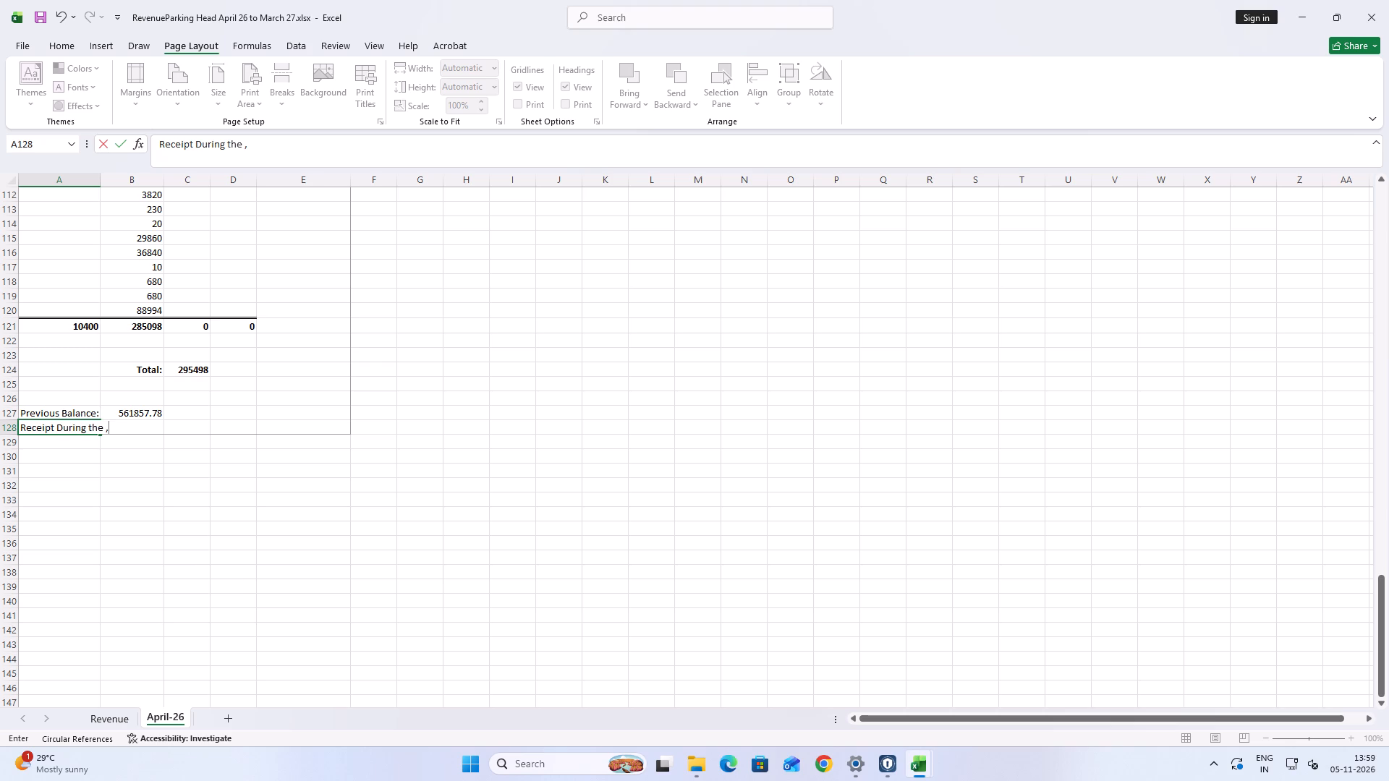
key(BackSpace)
text(month)
text(:)
key(space)
click(207, 490)
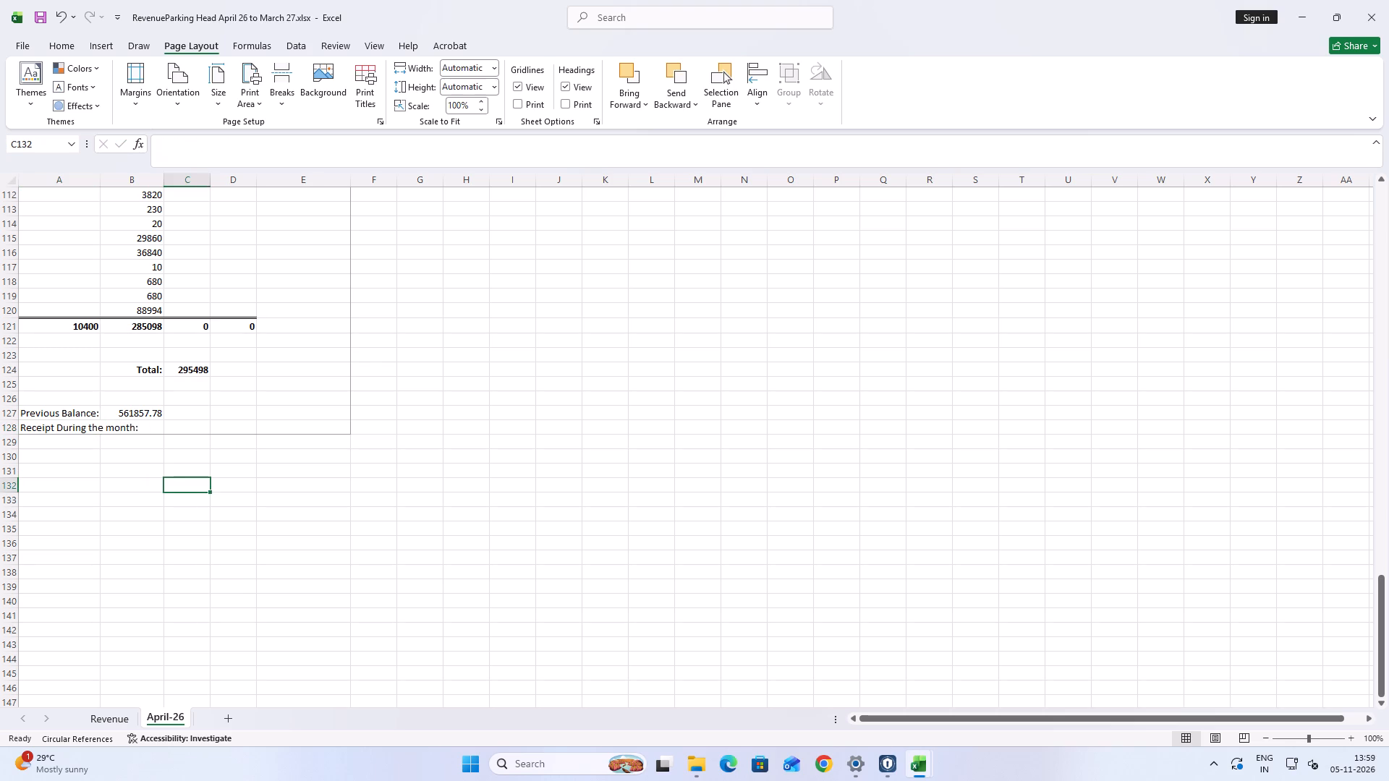
Merge cells A127 to E127 in the Previous Balance row without centring, keeping only the label.
drag(63, 411, 279, 417)
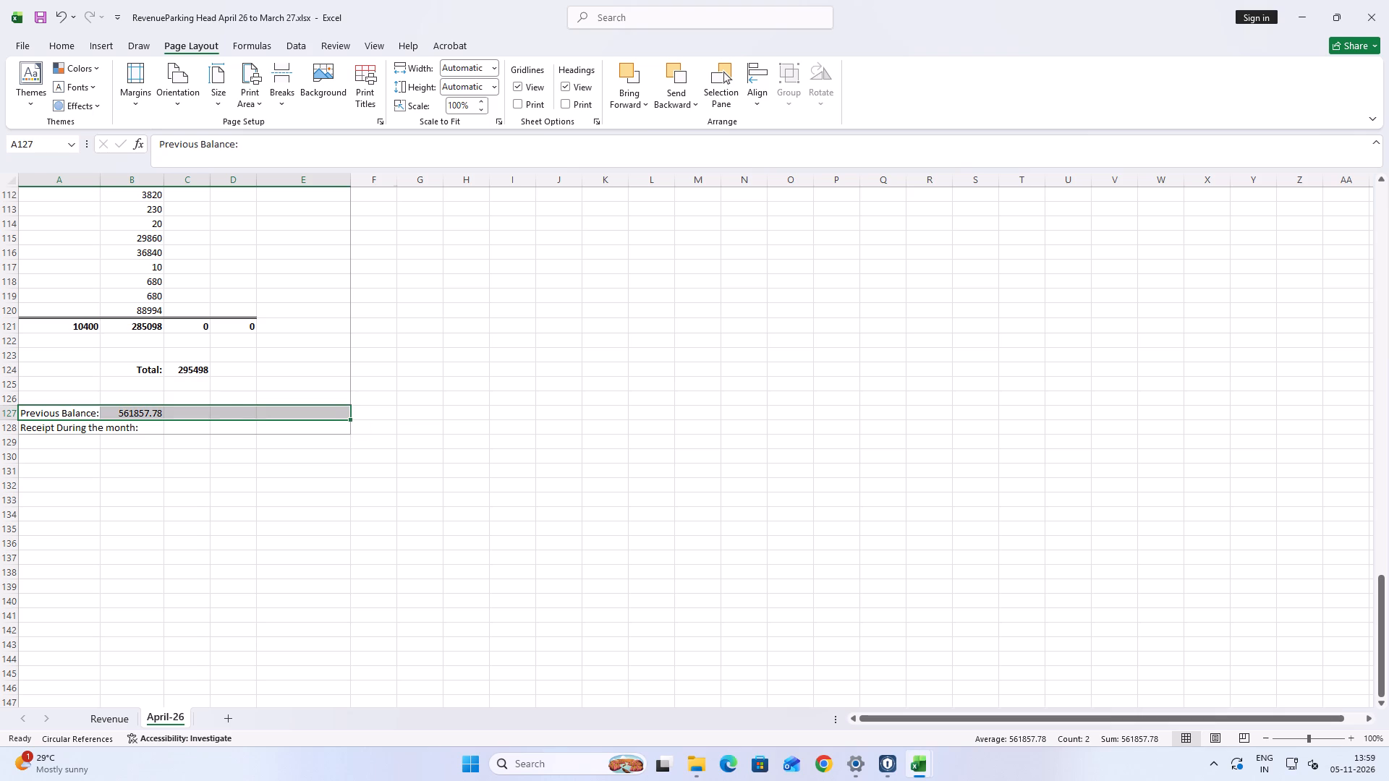
click(72, 46)
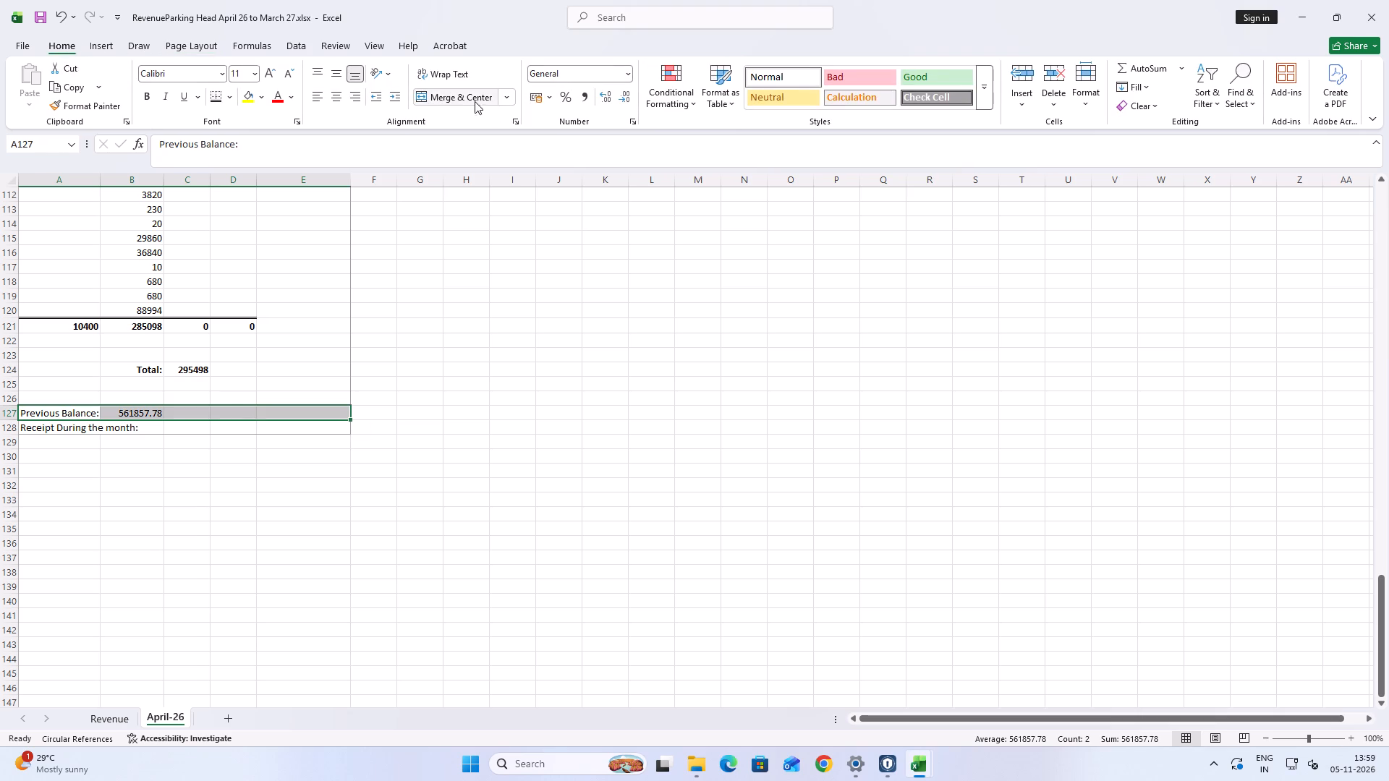
click(511, 99)
click(491, 134)
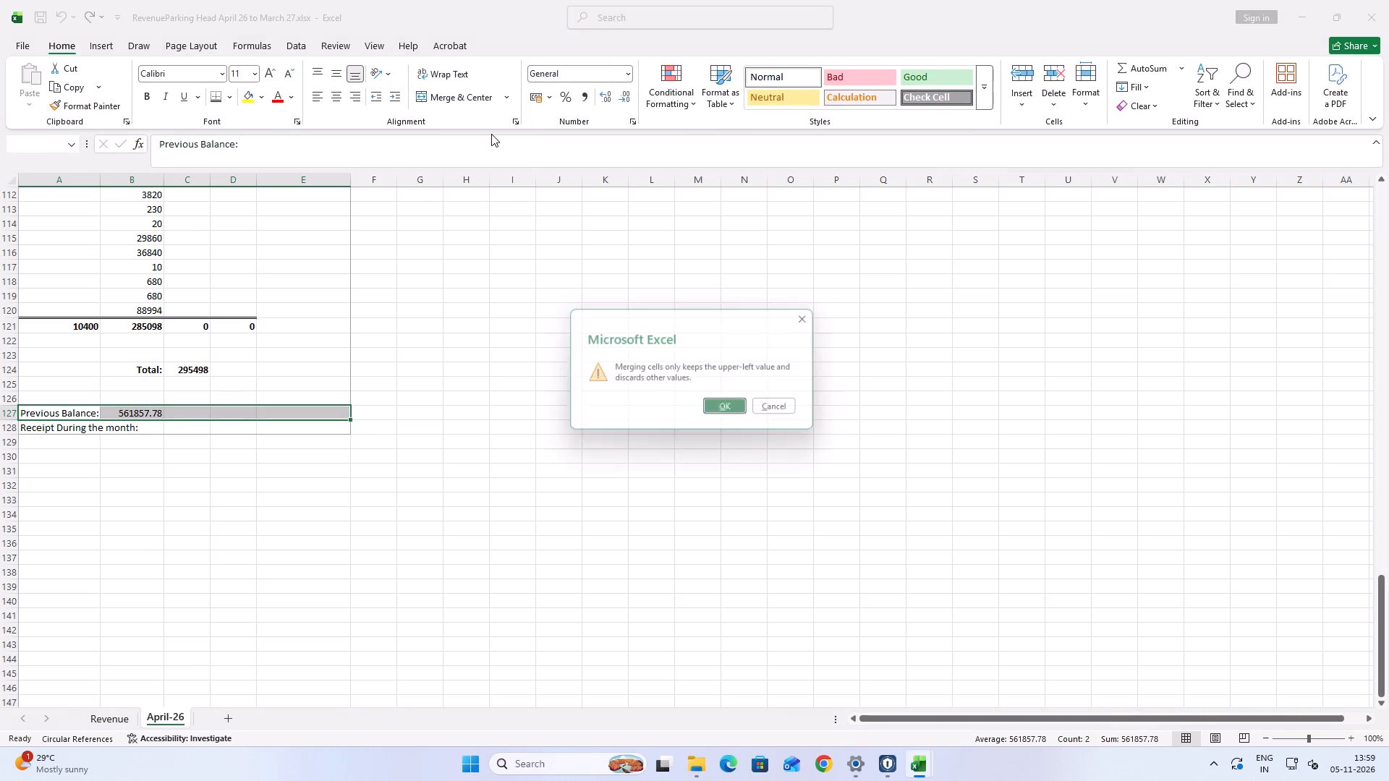
click(738, 415)
click(509, 457)
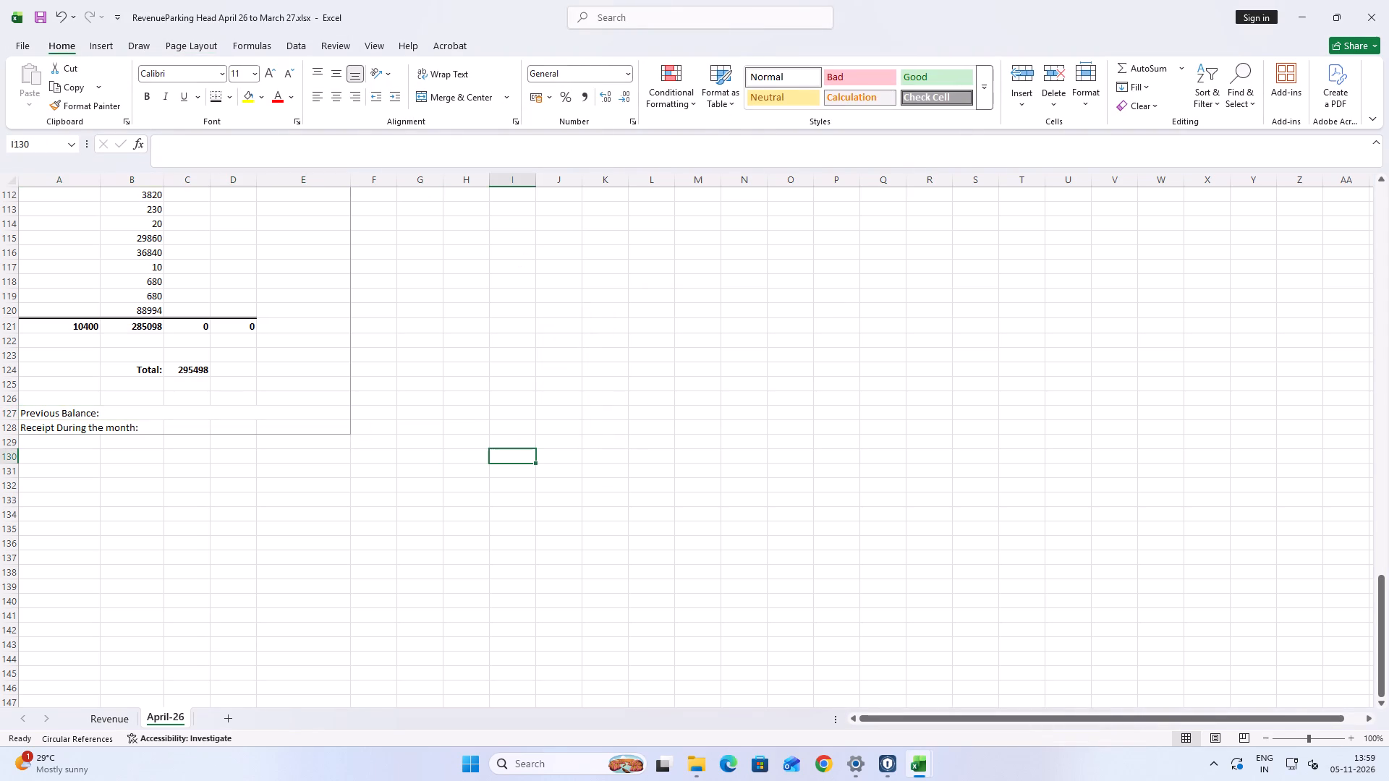
click(80, 415)
double_click(124, 414)
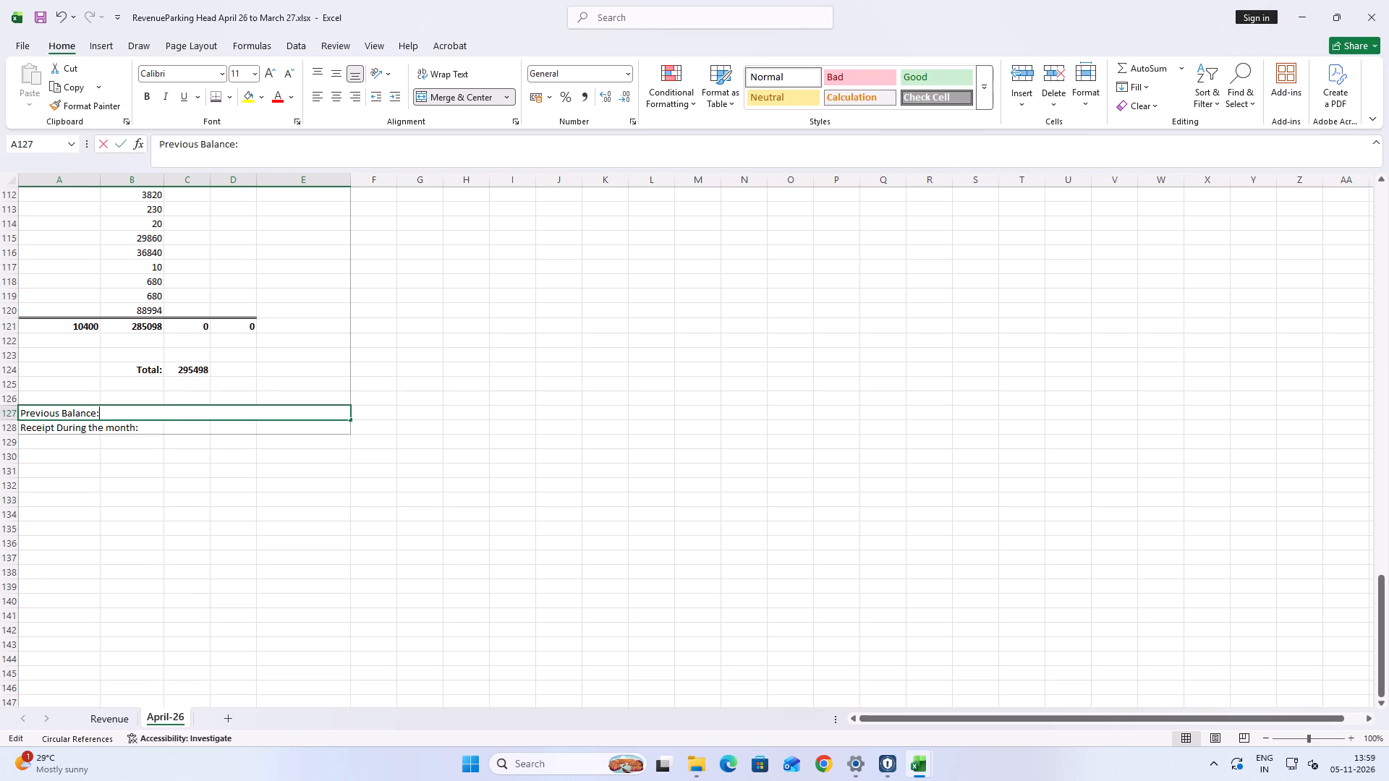
click(168, 481)
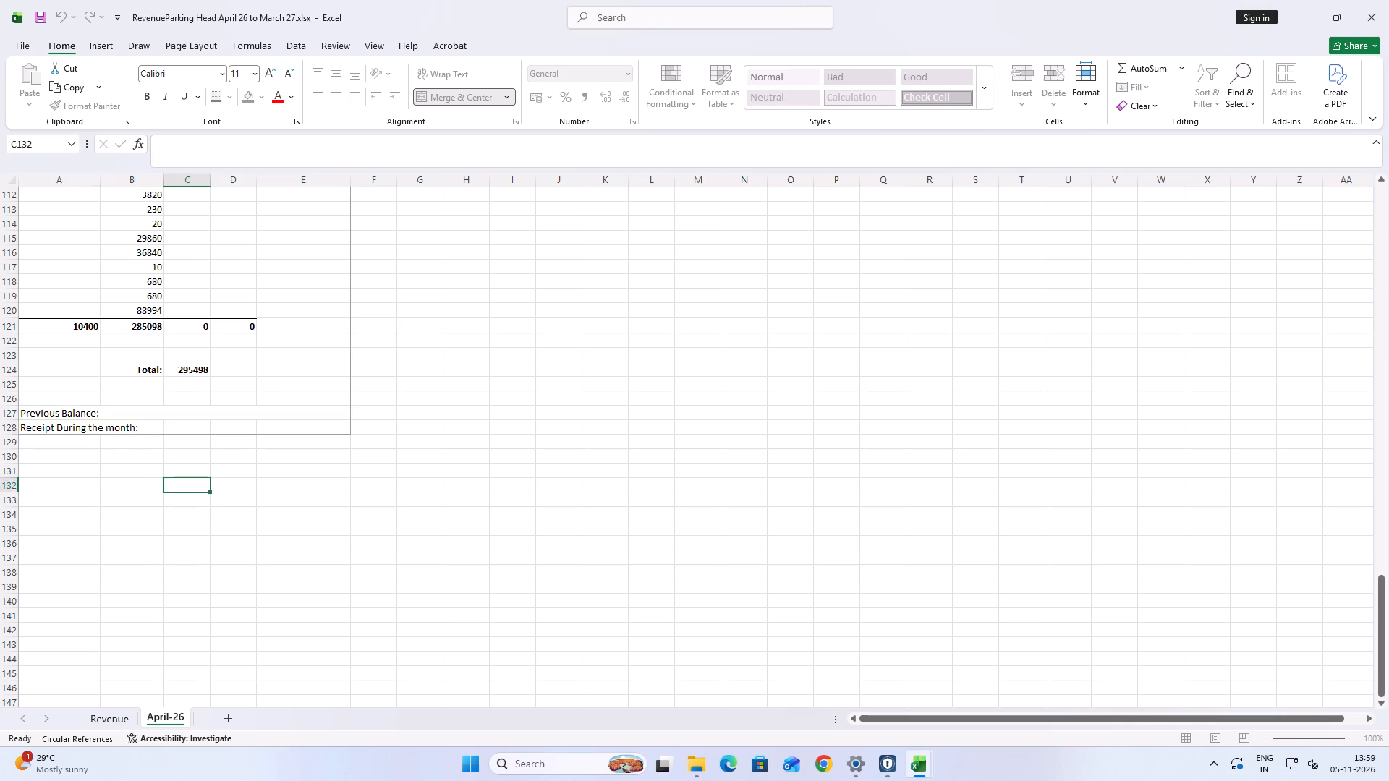
Merge cells A128 to E128 in the Receipt During the month row without centring.
click(56, 431)
drag(46, 430, 284, 432)
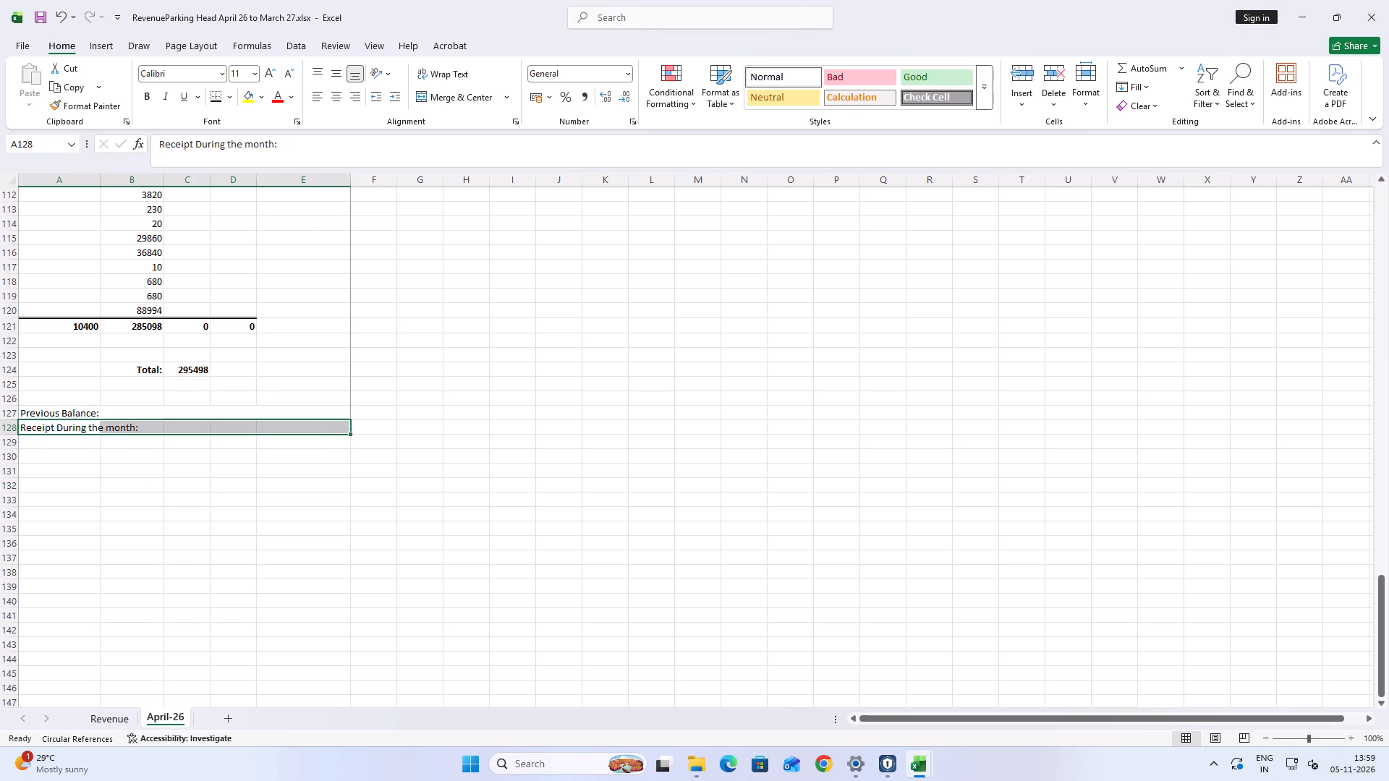
click(506, 99)
click(490, 153)
click(419, 449)
Add the amount 561857.78 after the "Previous Balance:" label in merged cell A127, set apart by a wide run of spaces.
click(87, 412)
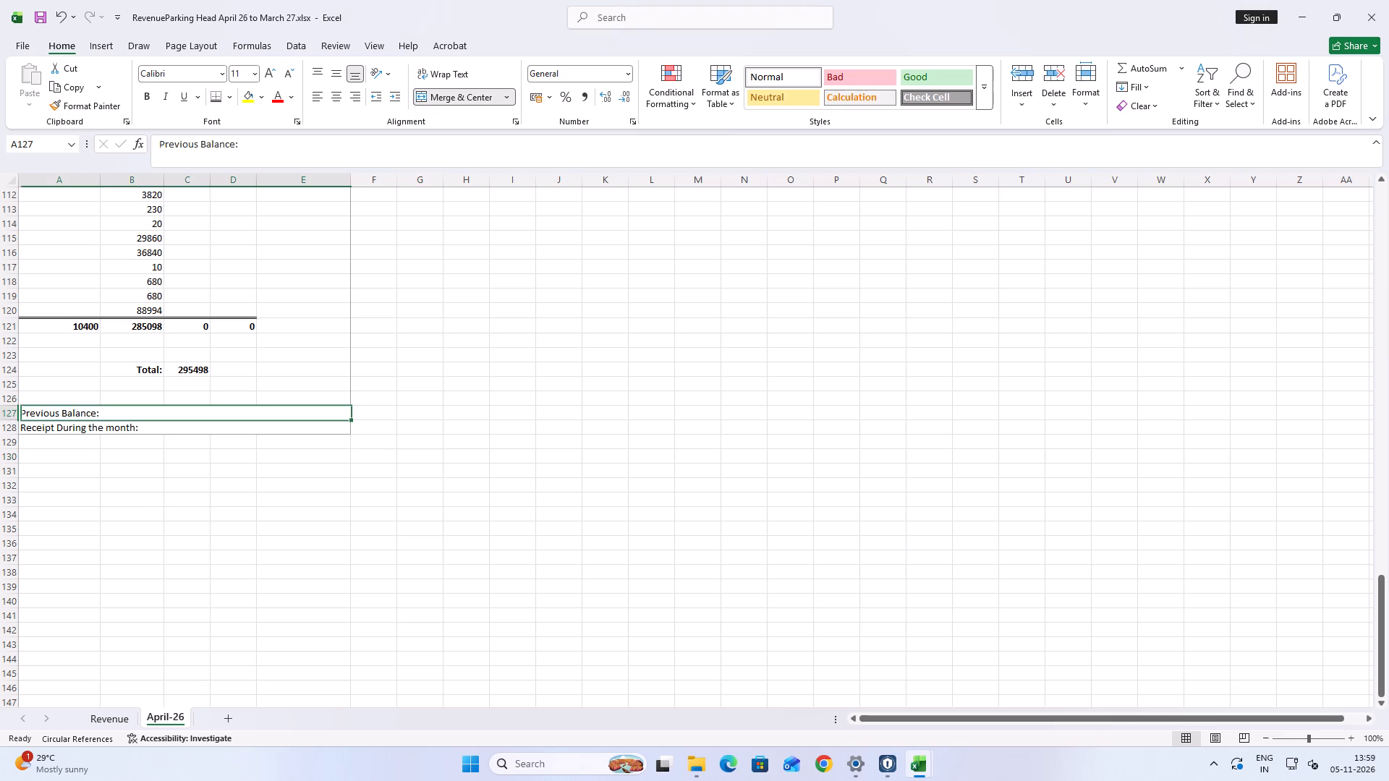
double_click(114, 412)
key(Tab)
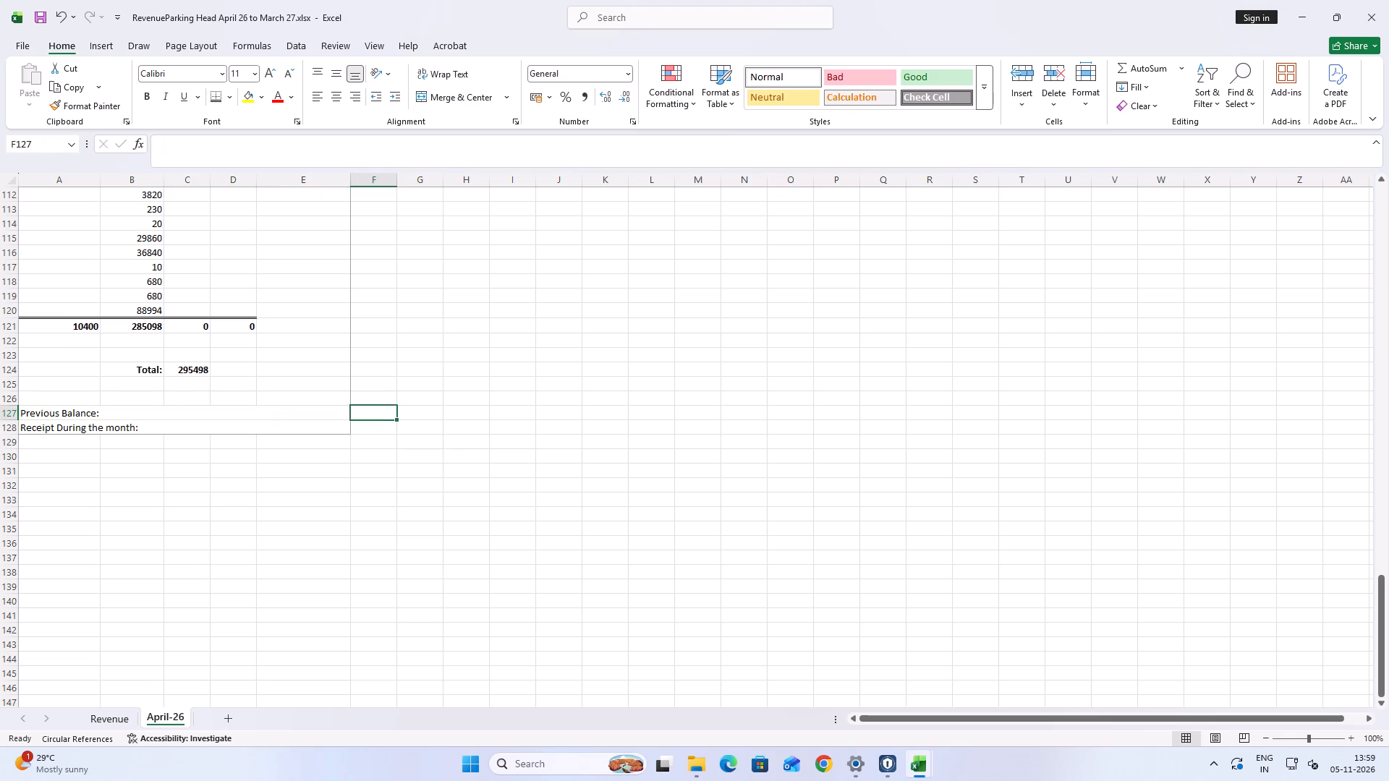
double_click(130, 416)
key(space)
key(space)
key(space)
key(space)
key(space)
key(space)
key(space)
key(space)
key(space)
key(space)
key(space)
key(space)
key(space)
key(space)
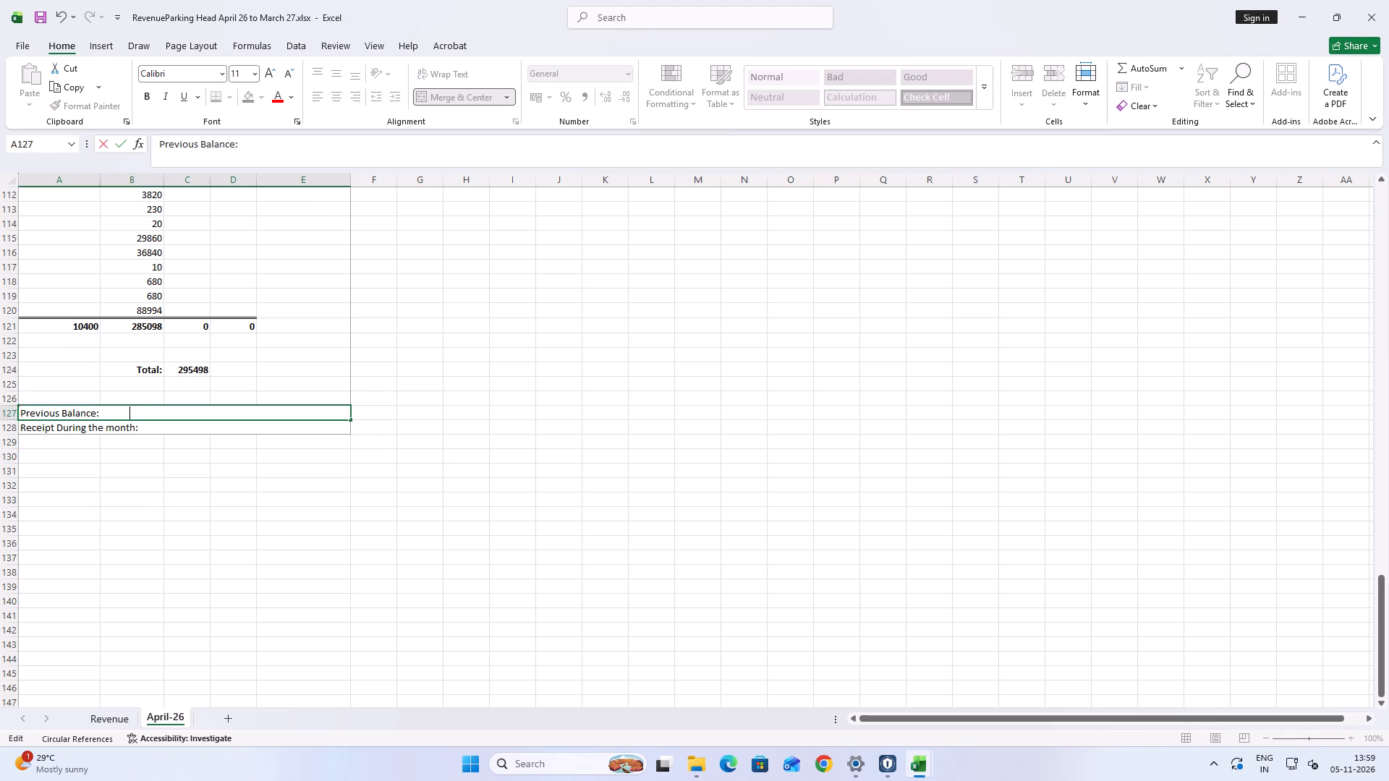
key(space)
key(space)
key(space)
key(space)
key(space)
key(space)
key(space)
key(space)
key(space)
text(5)
key(period)
key(BackSpace)
text(61857)
text(.78)
key(Return)
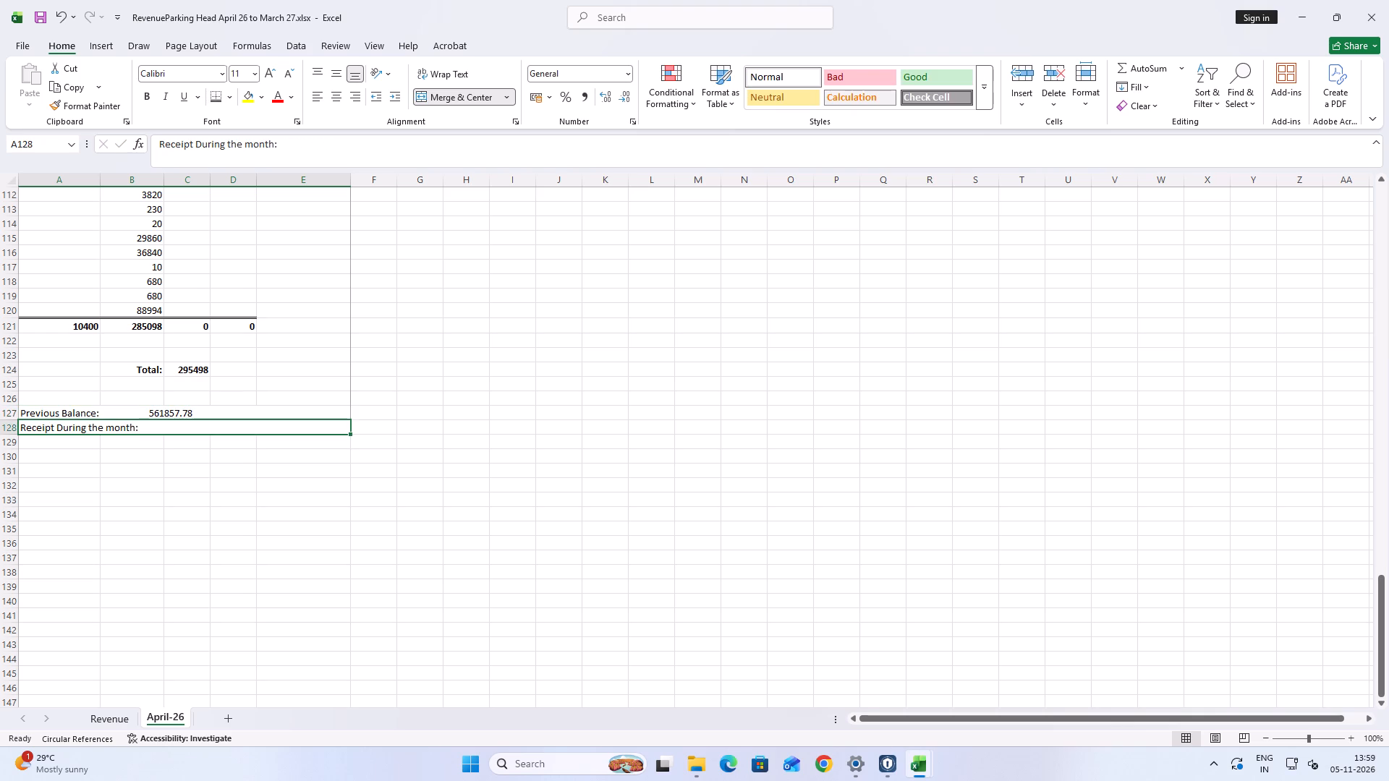
Add the amount 295498.00 after the "Receipt During the month:" label in merged cell A128, aligned with the amount above.
double_click(156, 427)
key(space)
key(space)
key(space)
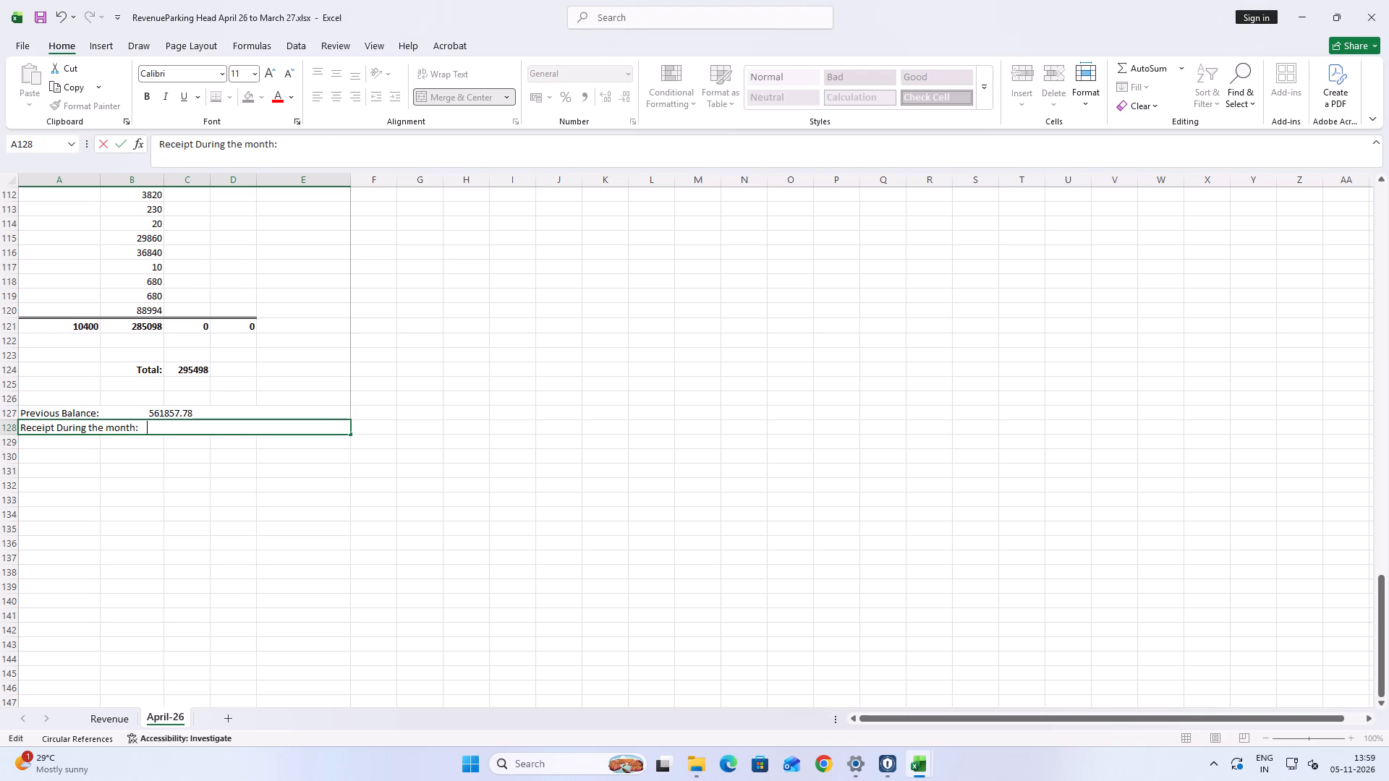
key(space)
text(295)
text(498)
text(.00)
key(Return)
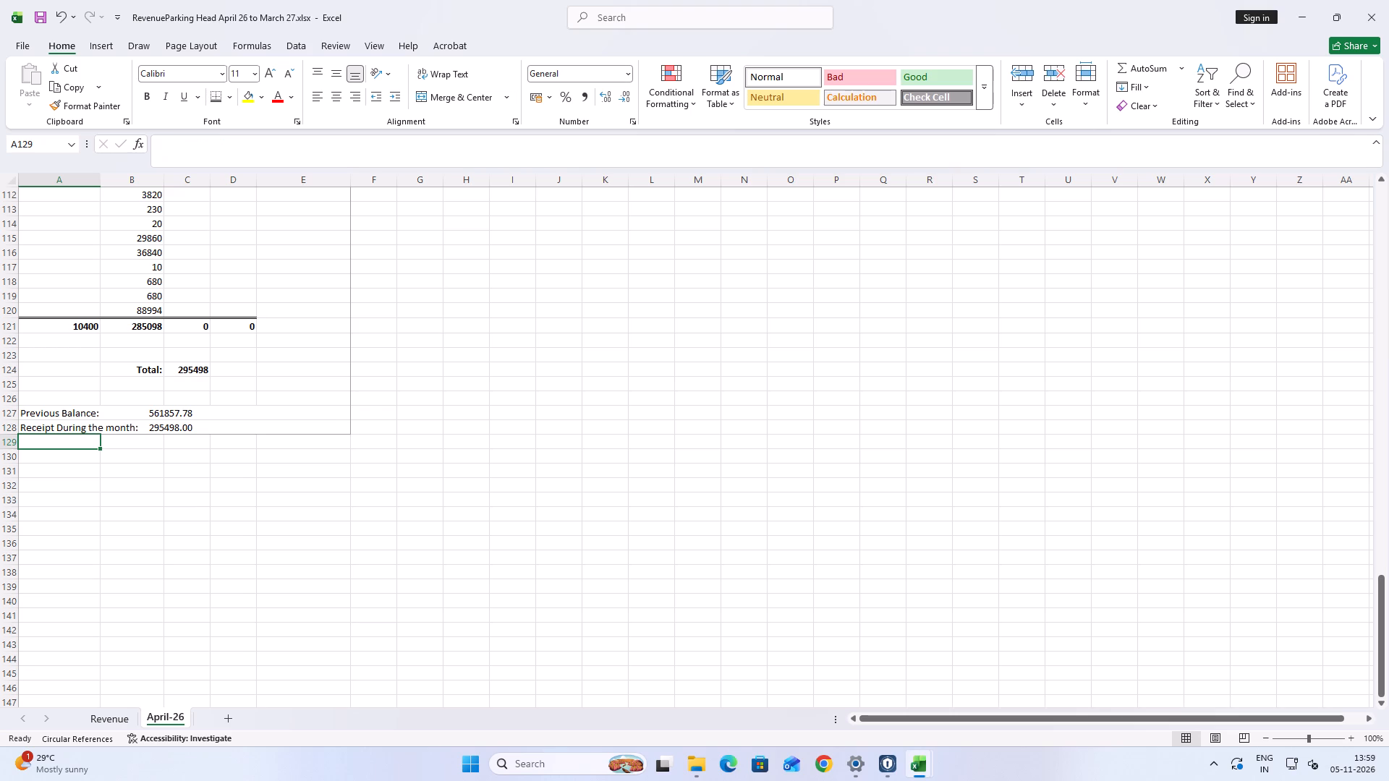
Enter the label "Transferred to PB:" in cell A129, under the Receipt During the month row.
text(Transf)
text(erred to PB)
key(shift+colon)
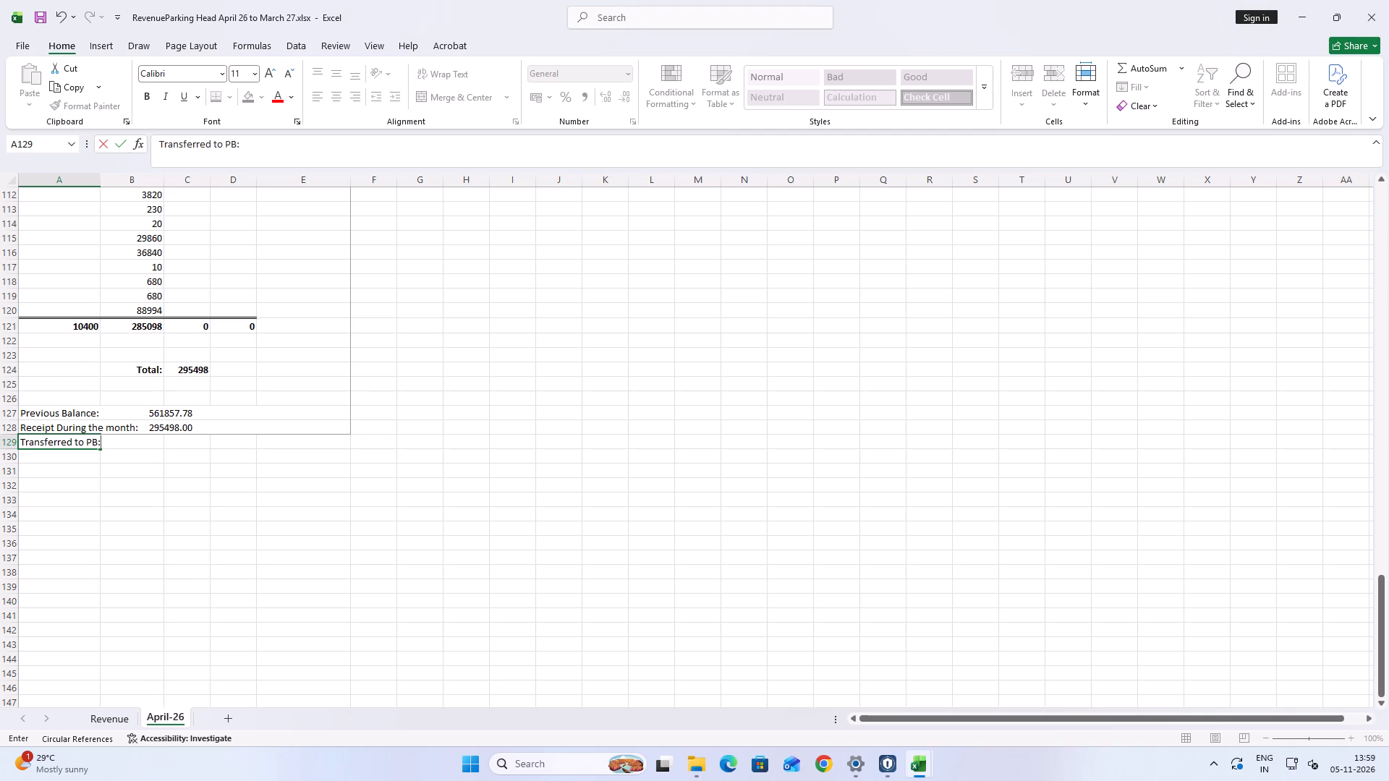
click(227, 500)
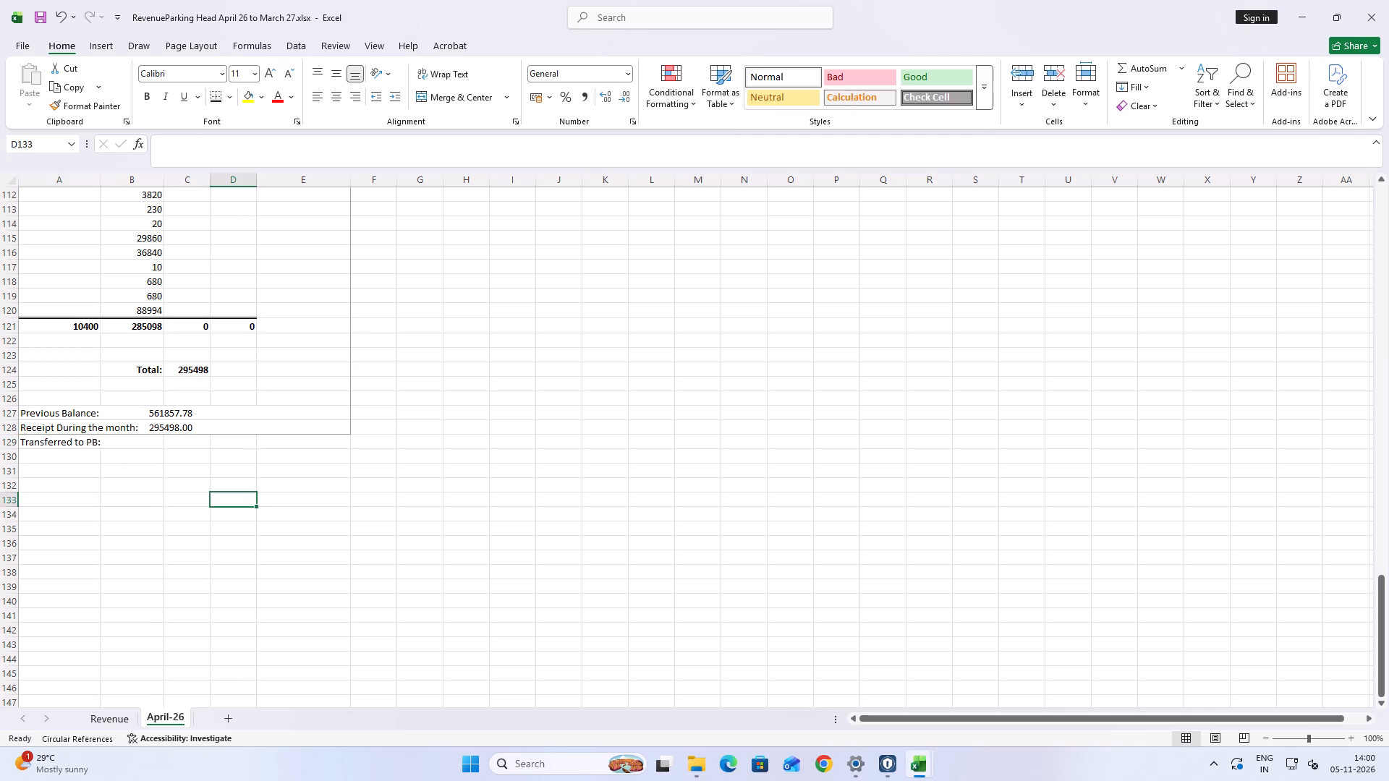
Merge cells A129 to E129 in the Transferred to PB row without centring.
drag(59, 437, 320, 443)
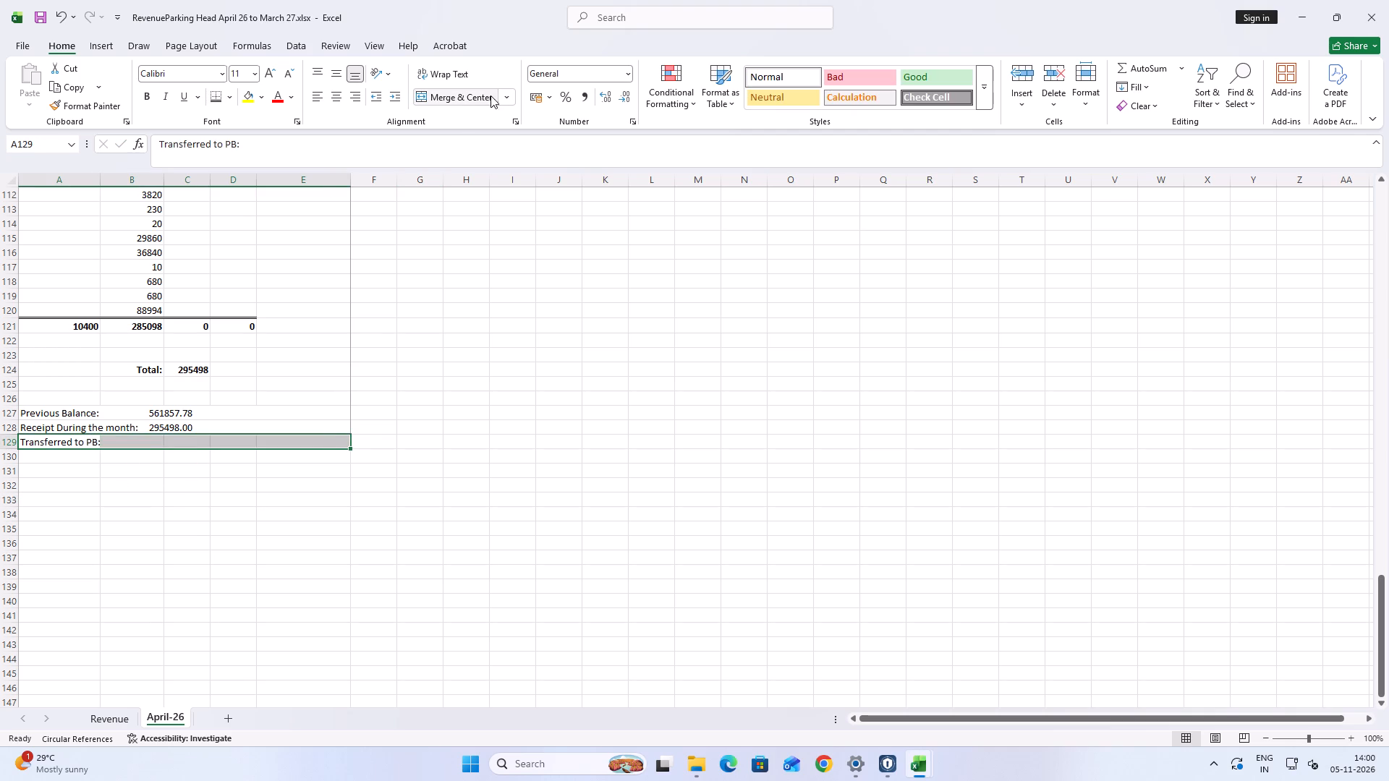
click(503, 99)
click(498, 166)
click(359, 532)
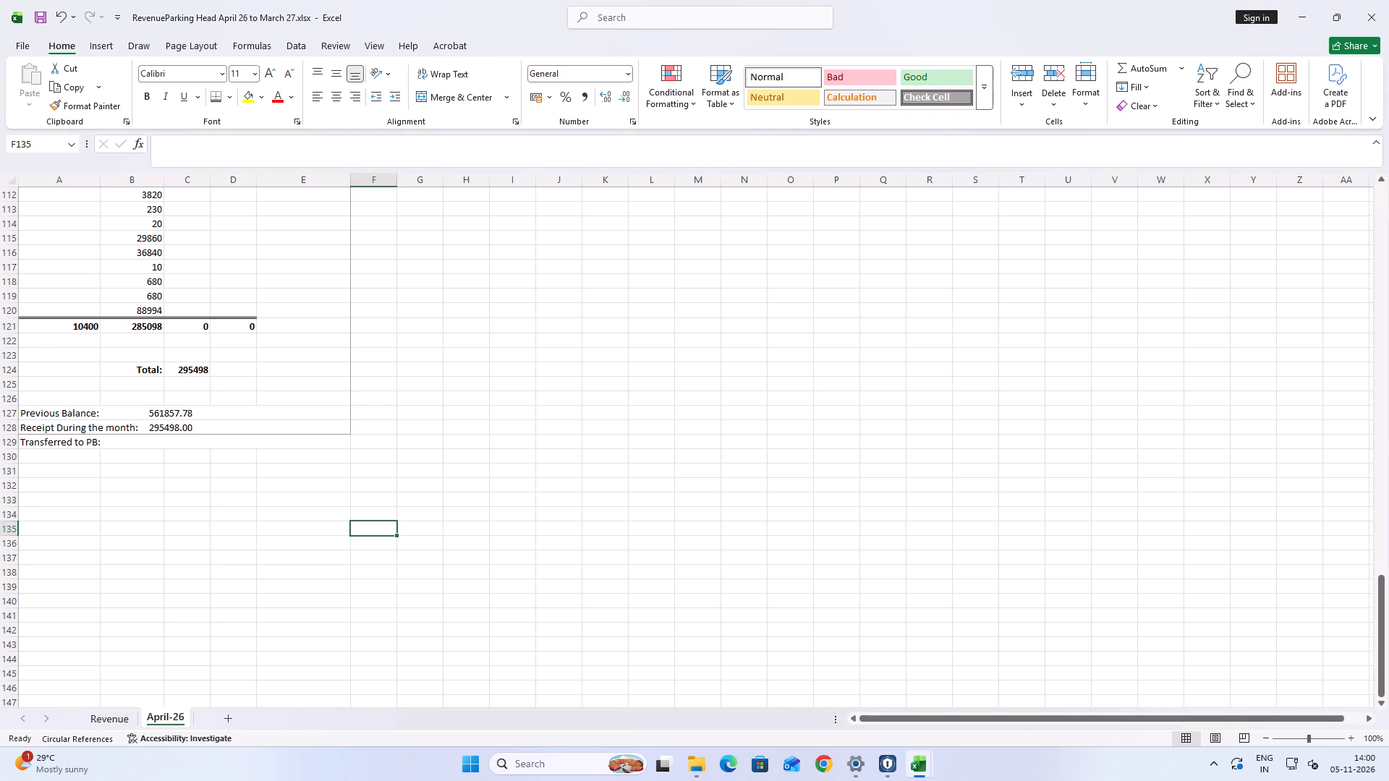
Add the amount 560000.00 after the "Transferred to PB:" label in A129, spaced out to line up with the amounts above.
double_click(113, 443)
key(space)
key(space)
key(space)
key(space)
key(space)
key(space)
key(space)
key(space)
key(space)
key(space)
key(space)
key(space)
key(space)
key(space)
key(space)
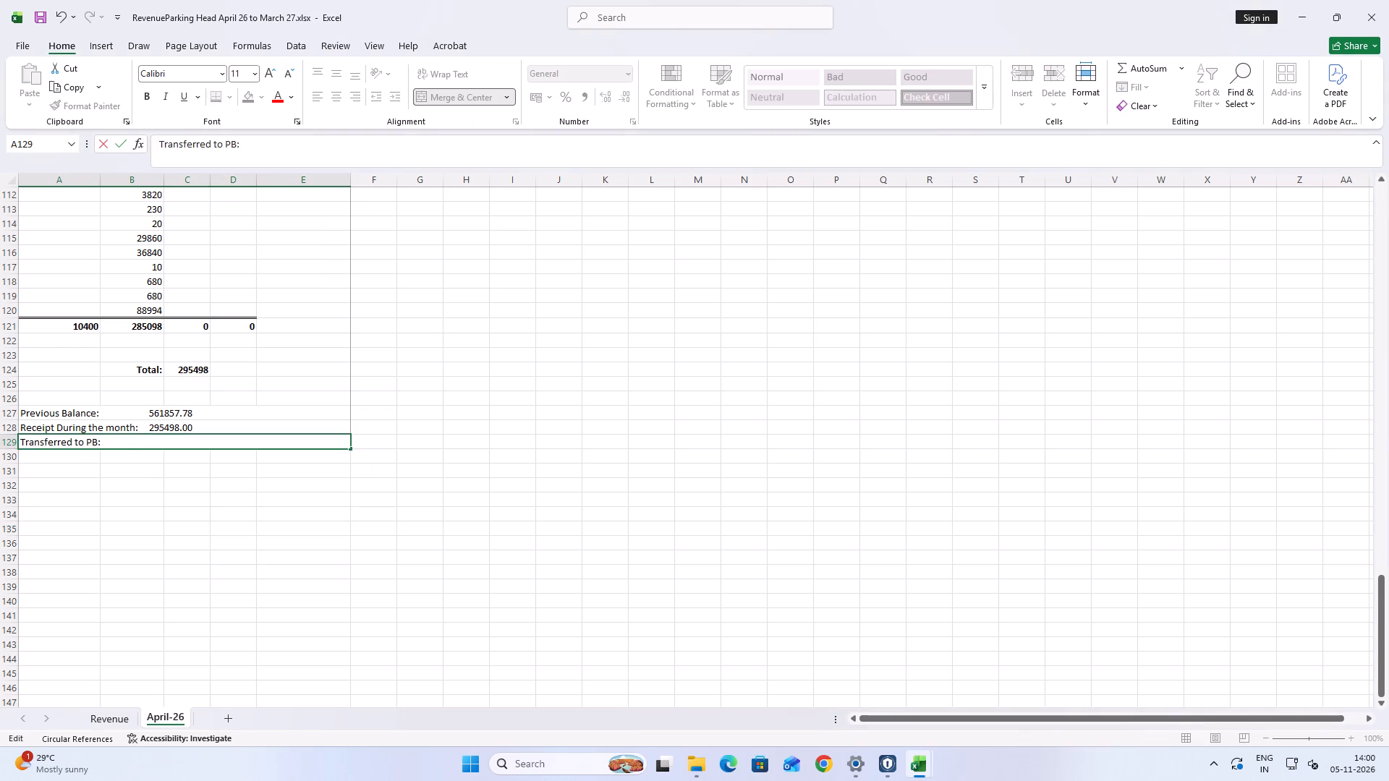
key(space)
key(space)
key(space)
key(space)
key(space)
key(space)
key(space)
text(5600)
key(0)
key(0)
text(.00)
key(Return)
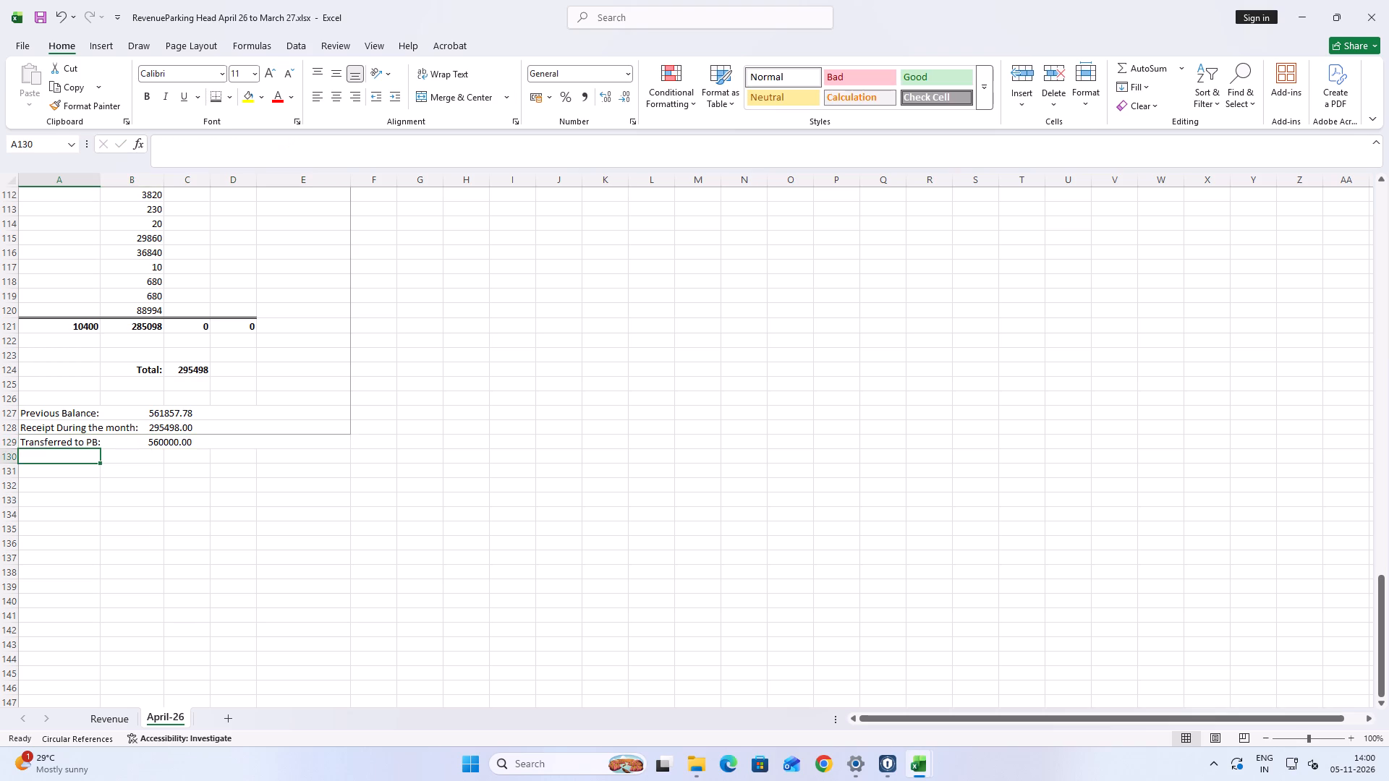
Enter "Closing Balance:" followed by 297349.78 in cell A130, spaced so the amount lines up with those above.
text(Closing)
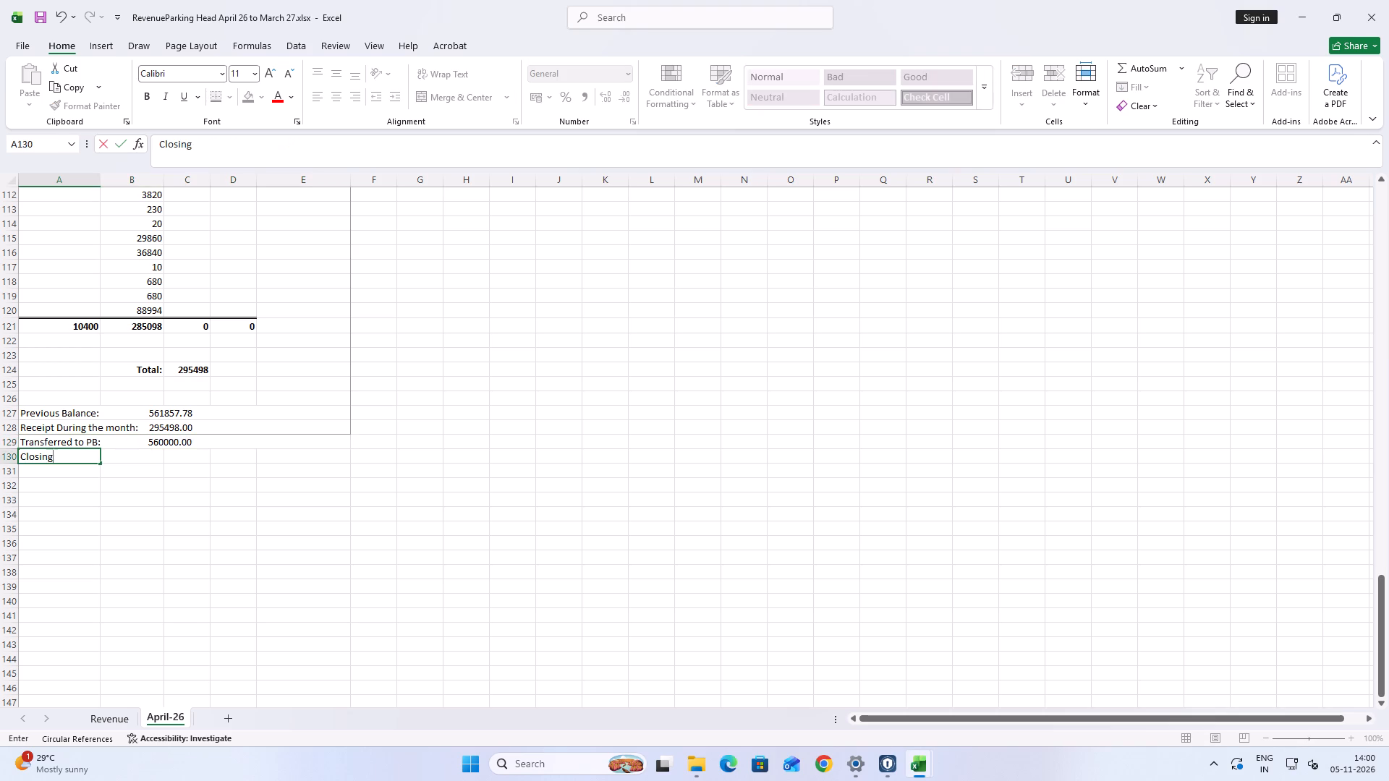
key(space)
text(Balanxce)
key(BackSpace)
key(BackSpace)
key(BackSpace)
text(ce)
key(shift+colon)
key(space)
key(space)
key(space)
key(space)
key(space)
key(space)
key(space)
key(space)
key(space)
key(space)
key(space)
key(space)
key(space)
key(space)
key(space)
key(space)
key(space)
key(space)
key(space)
key(space)
key(space)
text(29794)
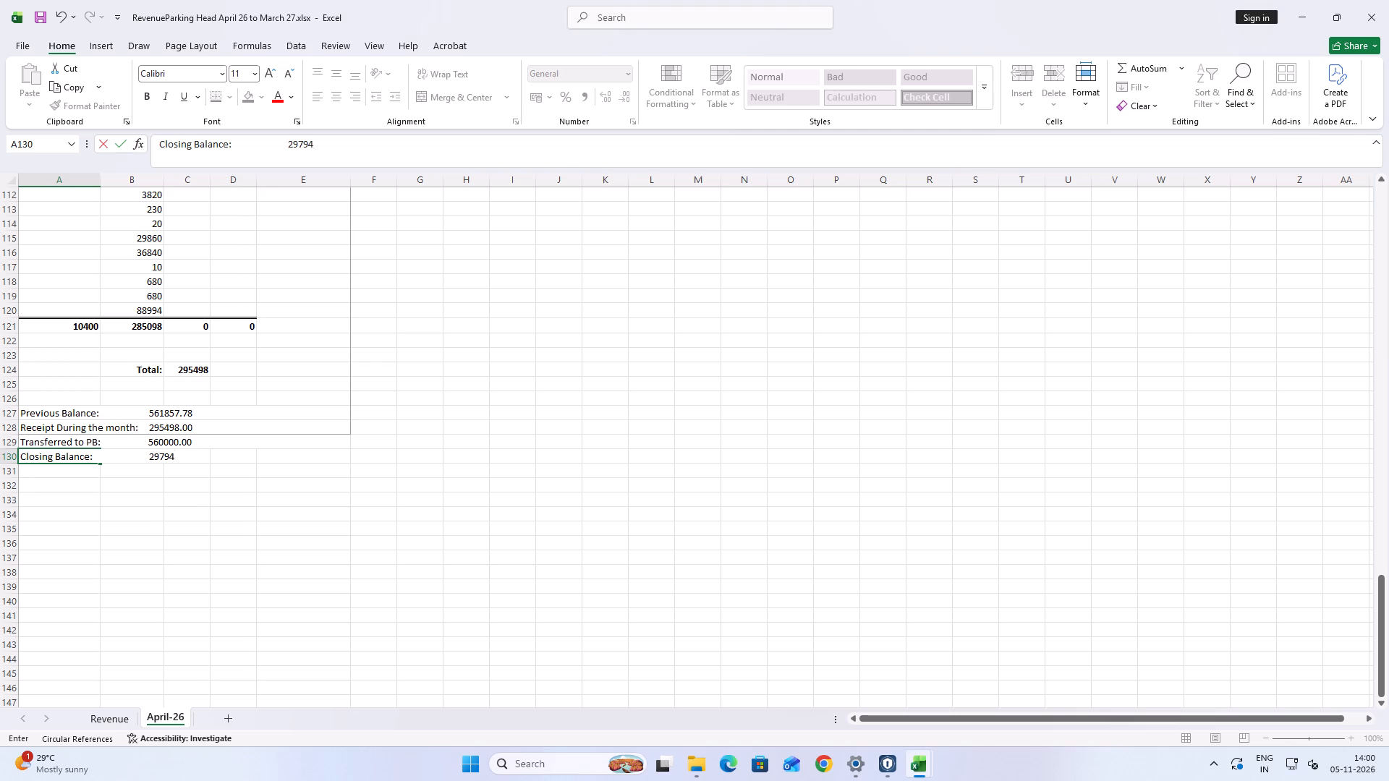
key(BackSpace)
key(BackSpace)
text(349.78)
key(Return)
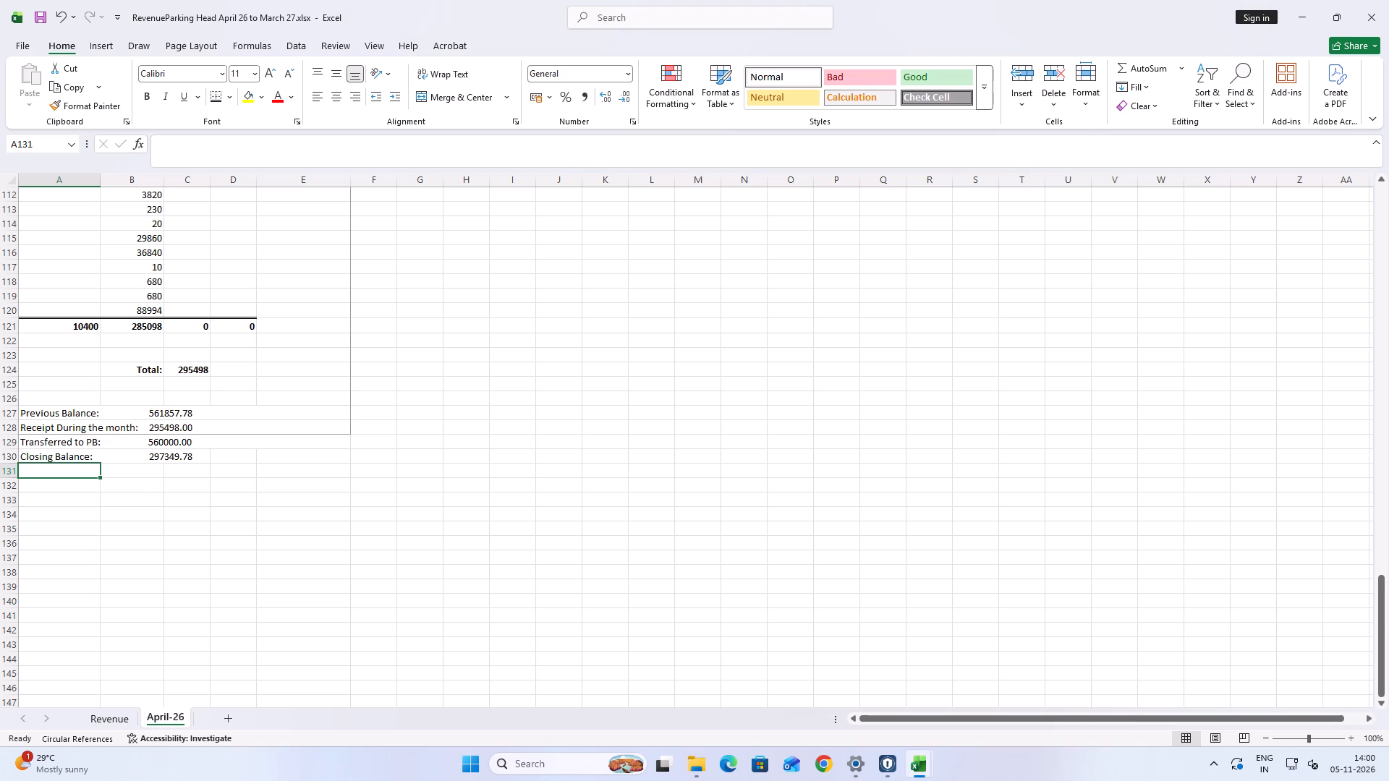
Apply a heavy bottom border beneath the merged Transferred to PB row, A129 to E129.
click(41, 443)
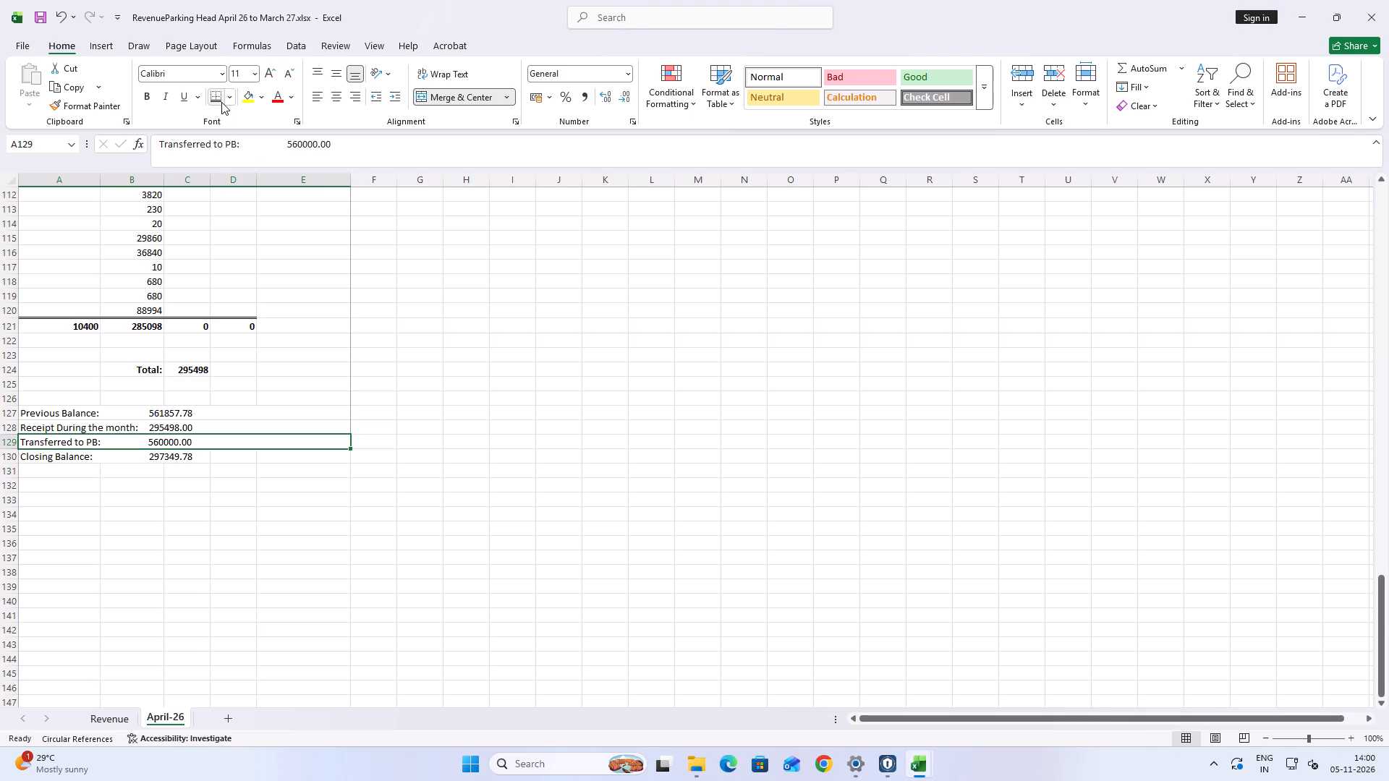
click(218, 101)
click(462, 605)
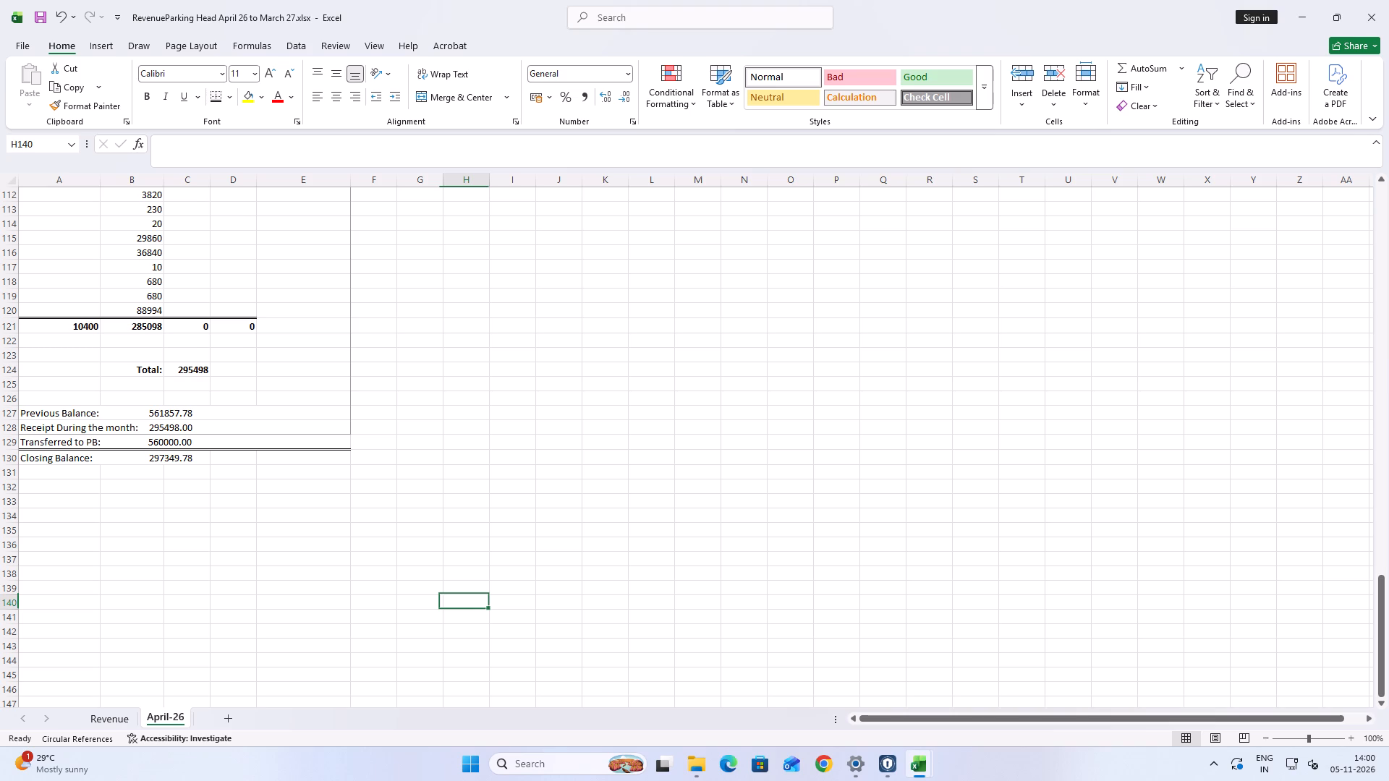
Unmerge the Previous Balance row and merge and centre only cells A127 to D127.
click(98, 413)
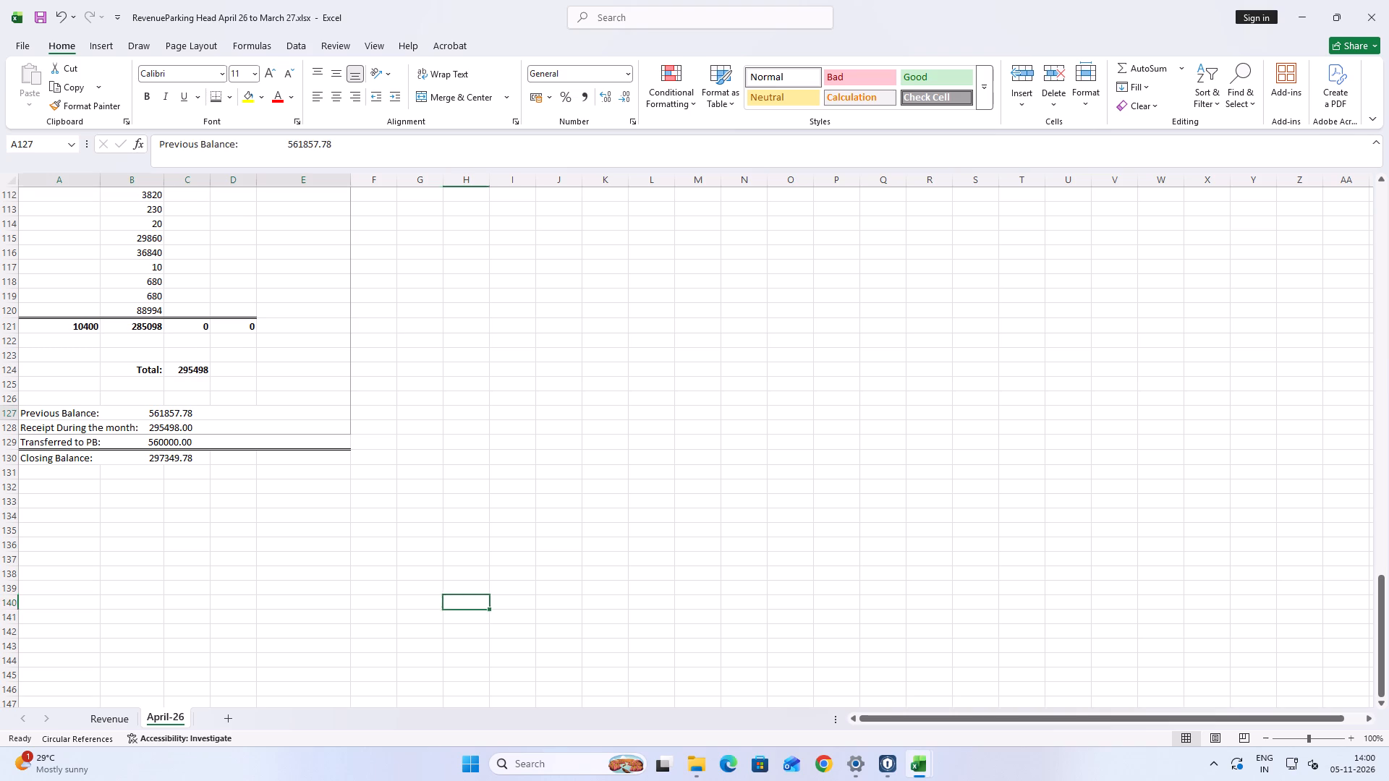
click(511, 98)
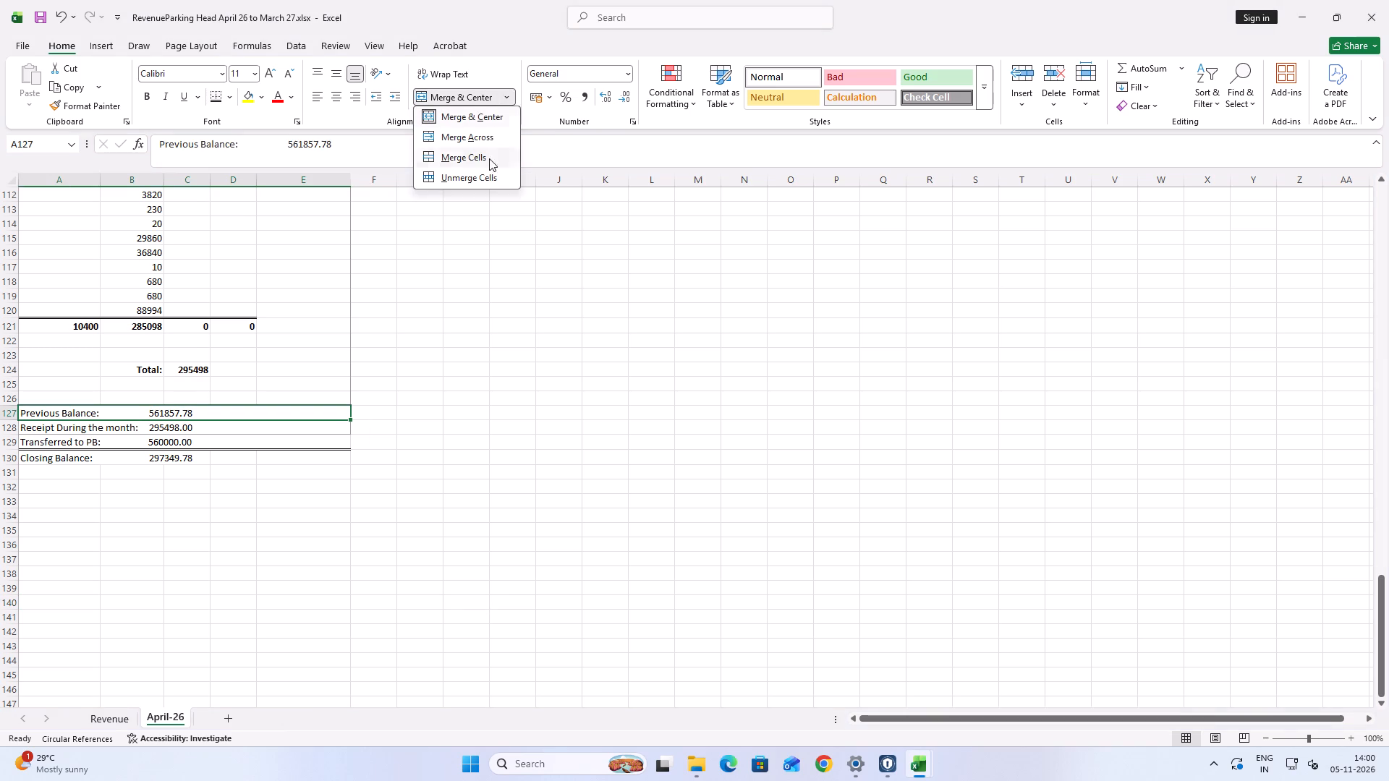
click(488, 171)
click(480, 417)
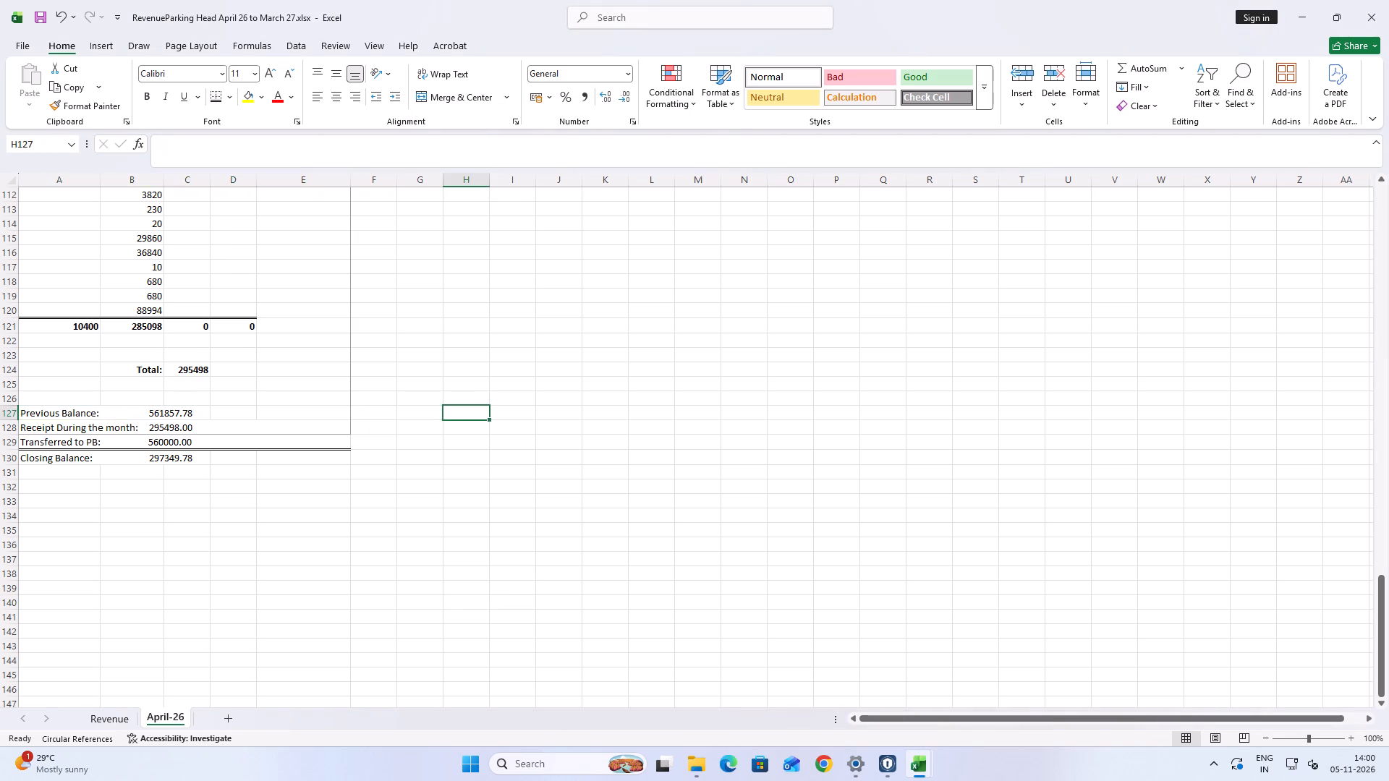
drag(56, 415, 240, 411)
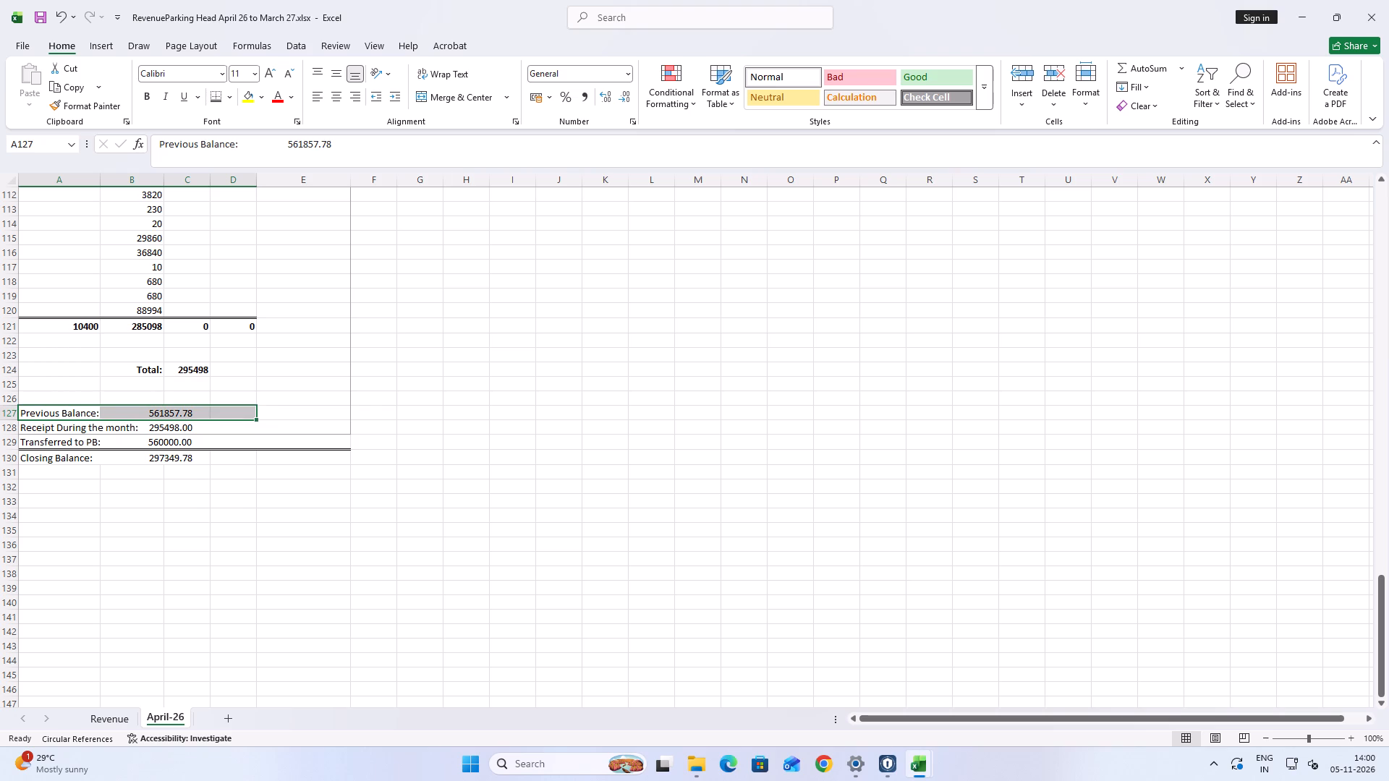
click(449, 94)
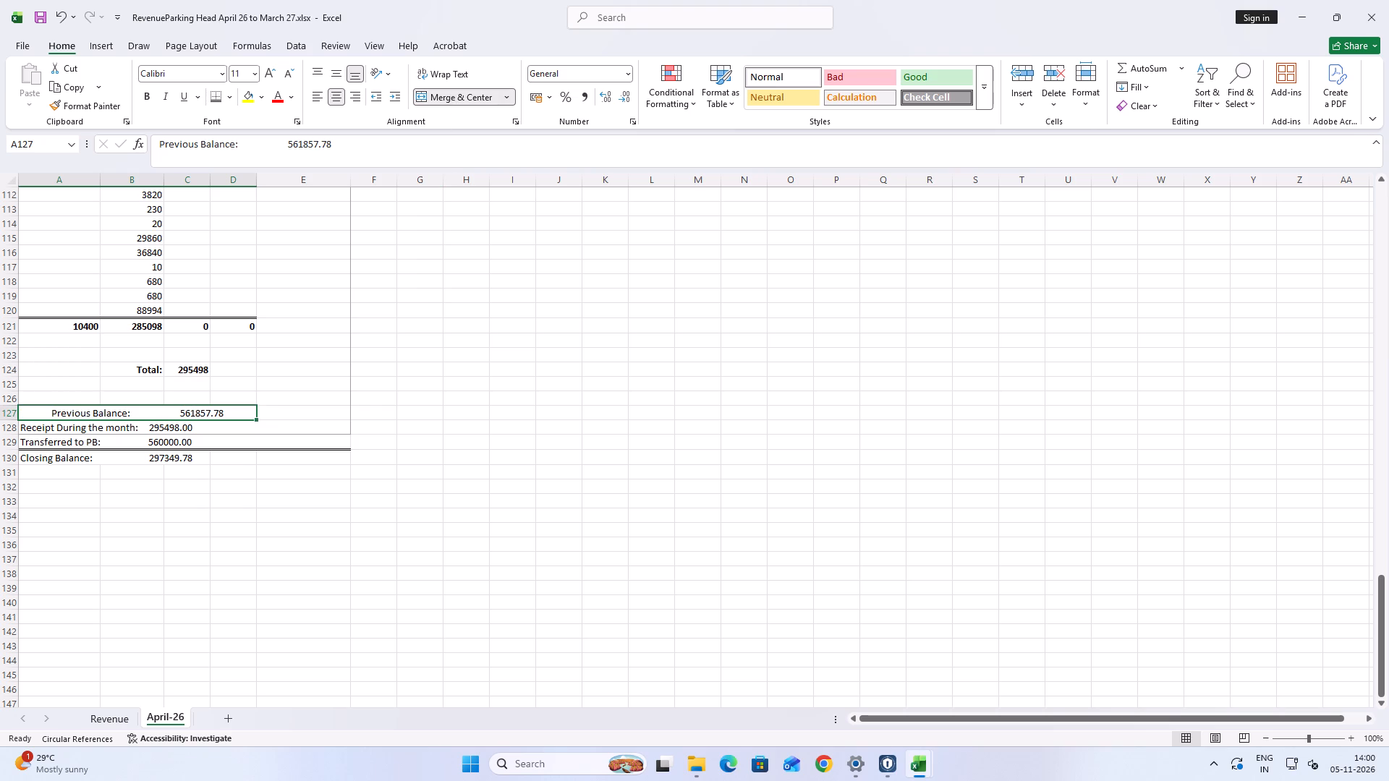
click(415, 557)
Unmerge the Receipt During the month row and merge and centre only cells A128 to D128.
click(61, 431)
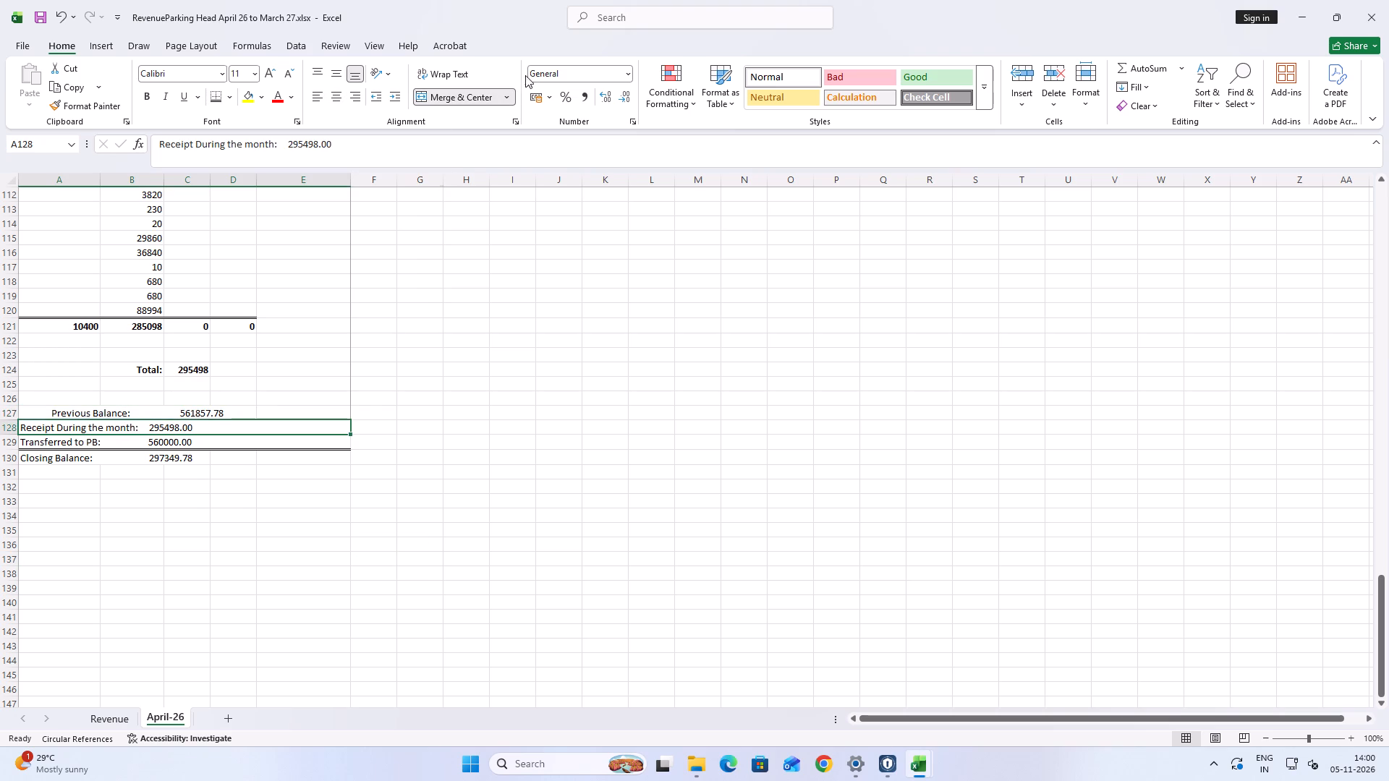
click(510, 97)
click(485, 179)
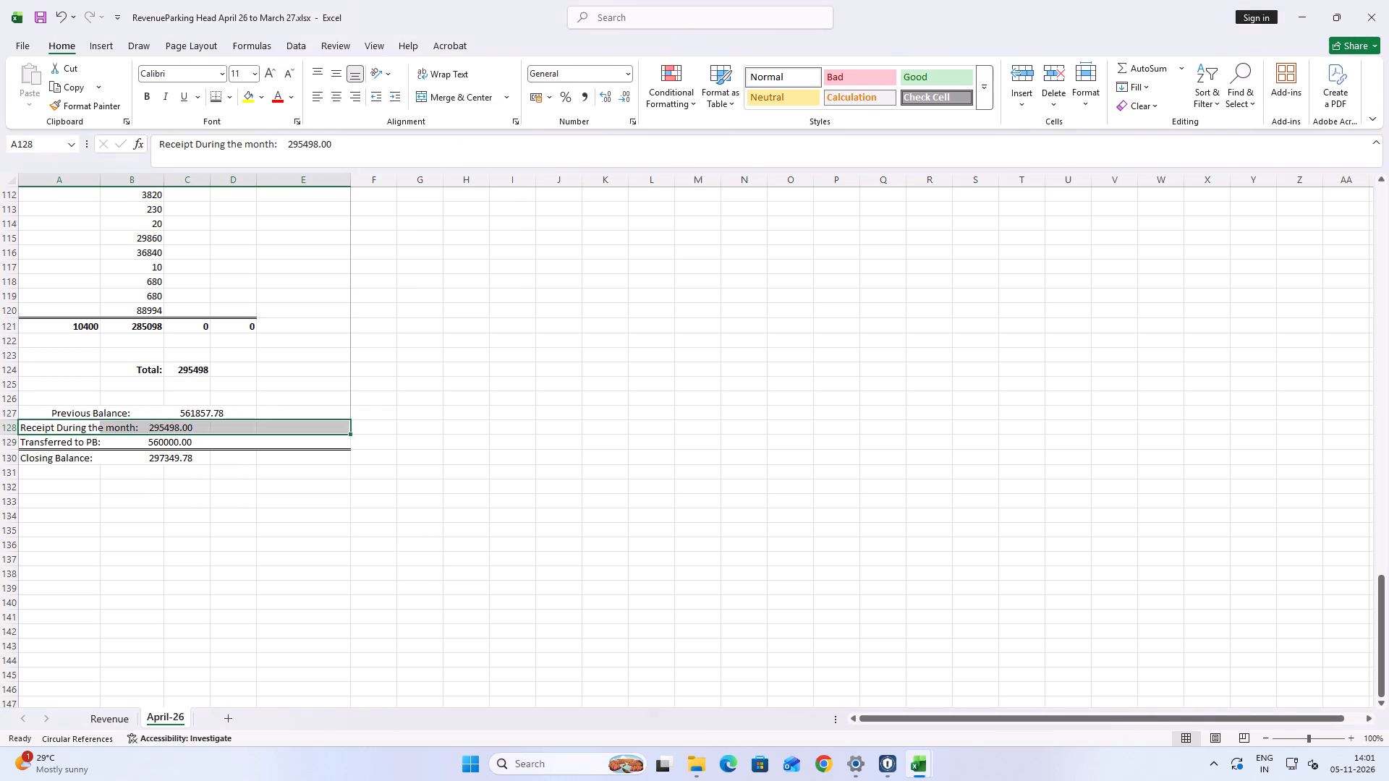
click(417, 549)
drag(32, 432, 215, 433)
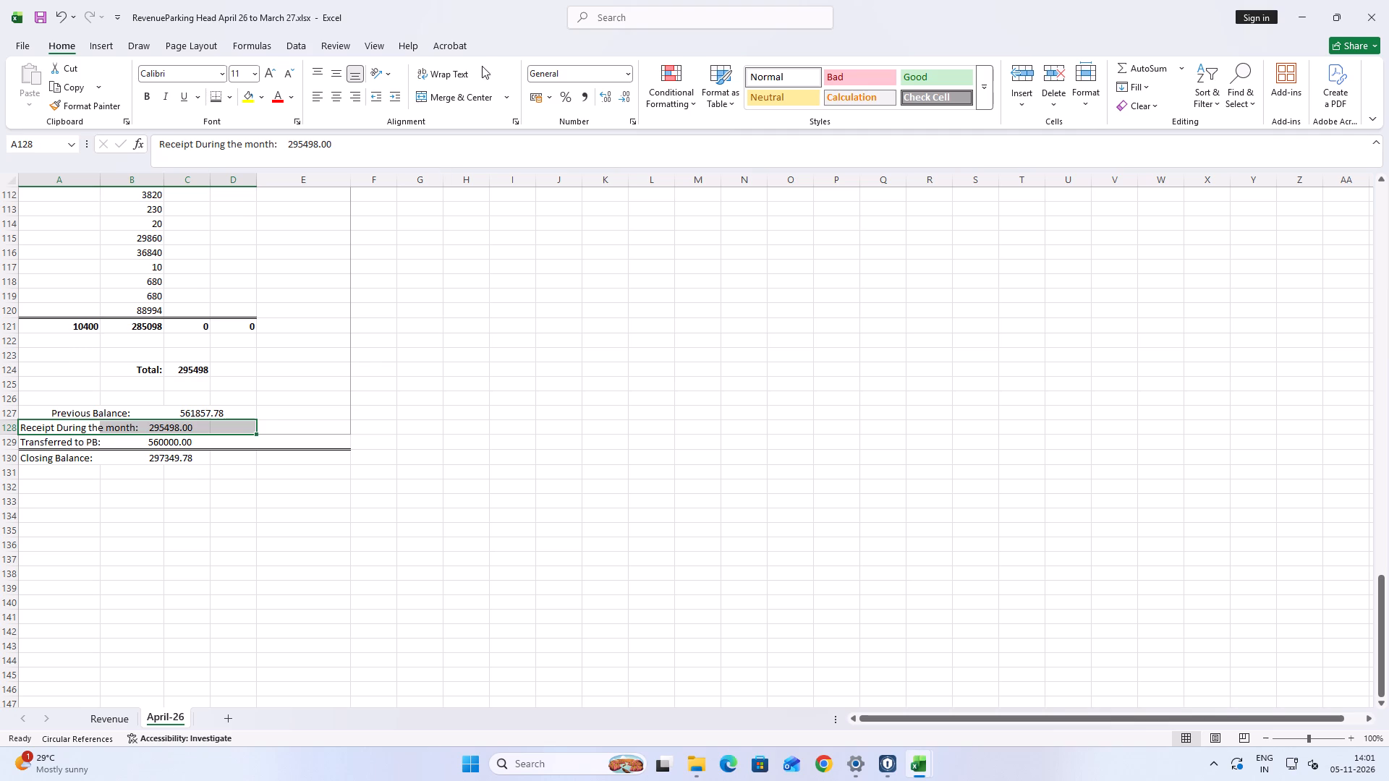
click(469, 101)
click(386, 461)
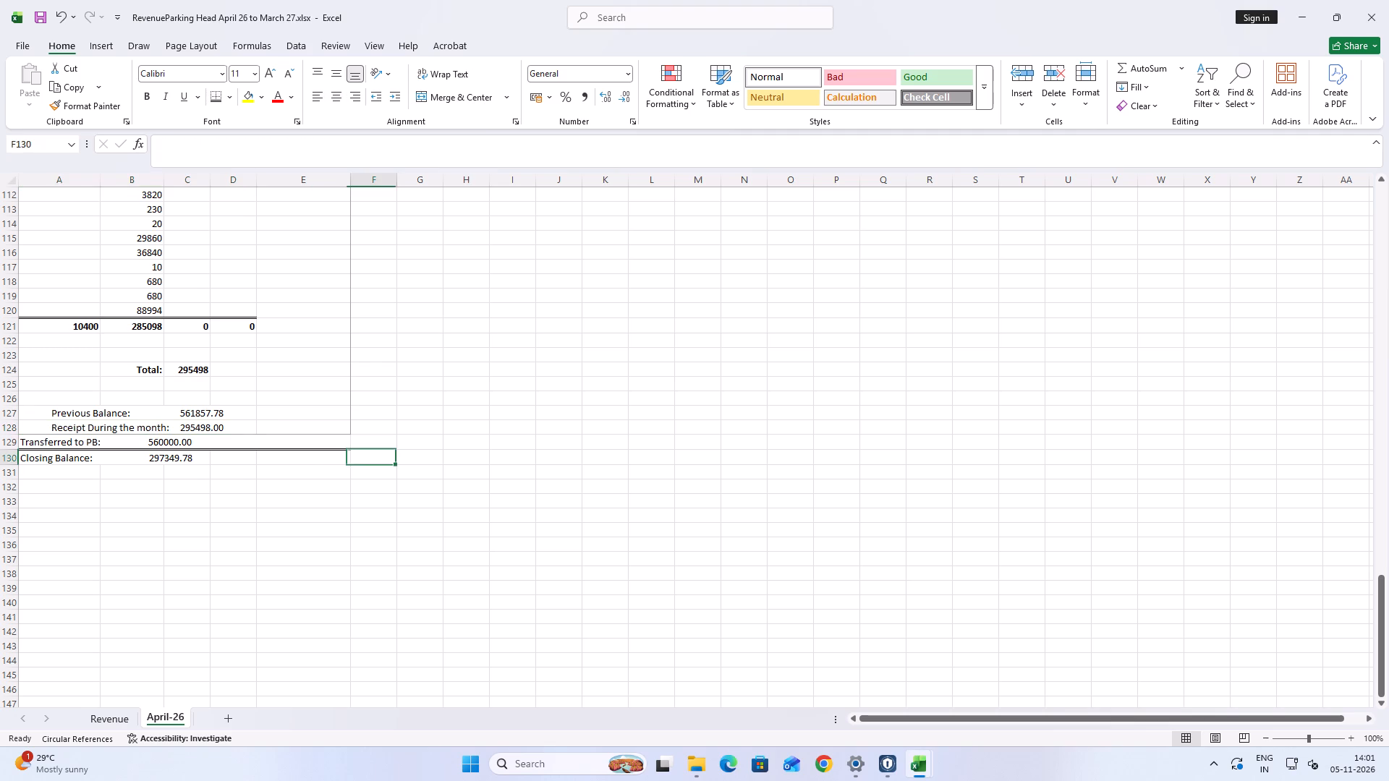
Unmerge the Transferred to PB row and merge and centre only cells A129 to D129.
drag(67, 445, 166, 441)
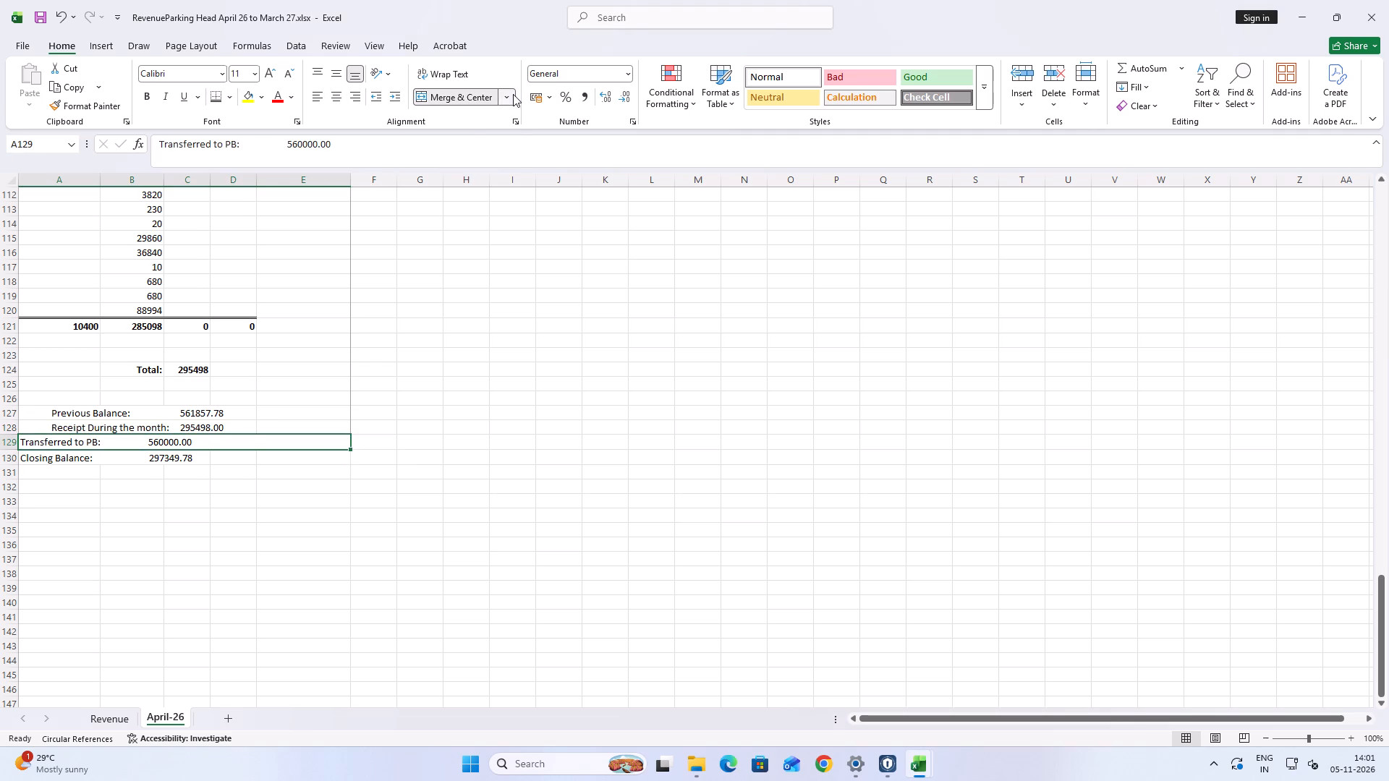
click(513, 94)
click(486, 177)
click(414, 518)
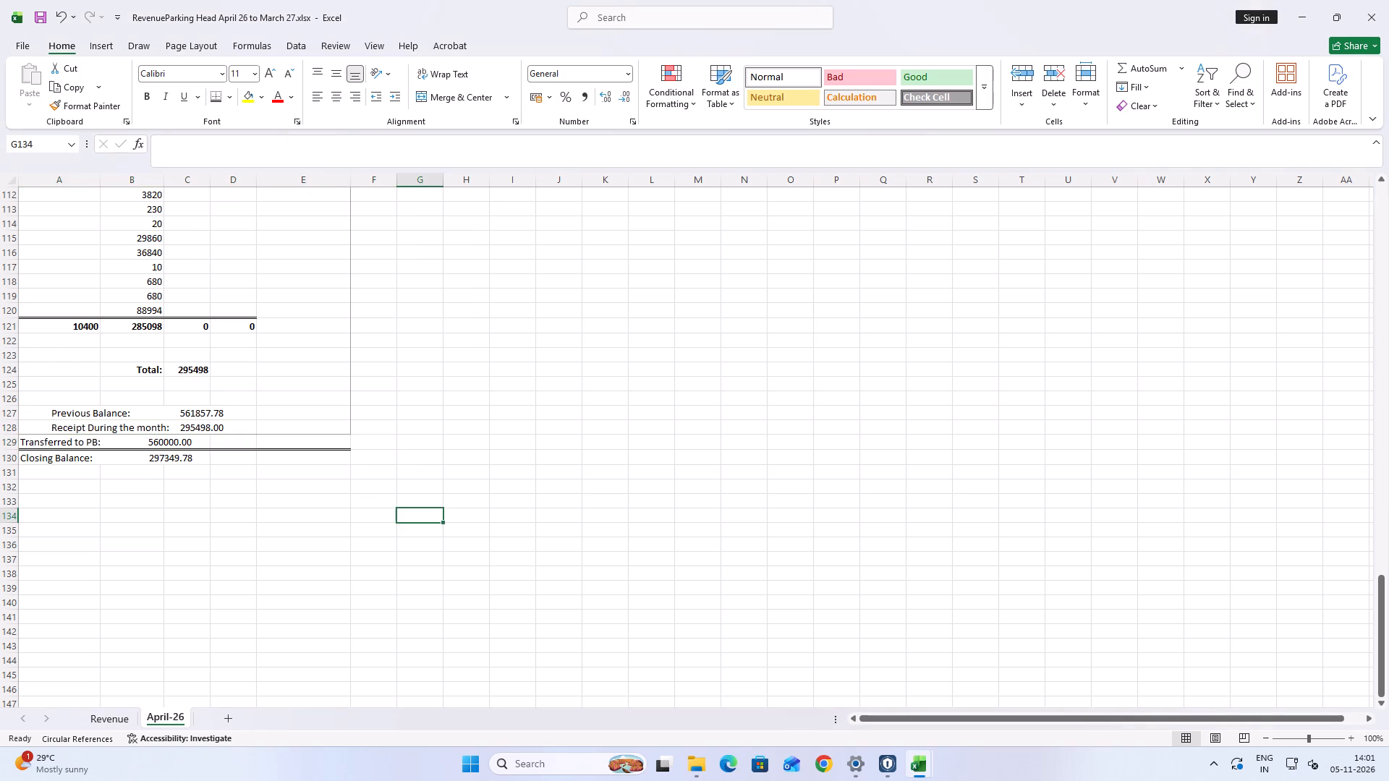
drag(61, 442, 245, 443)
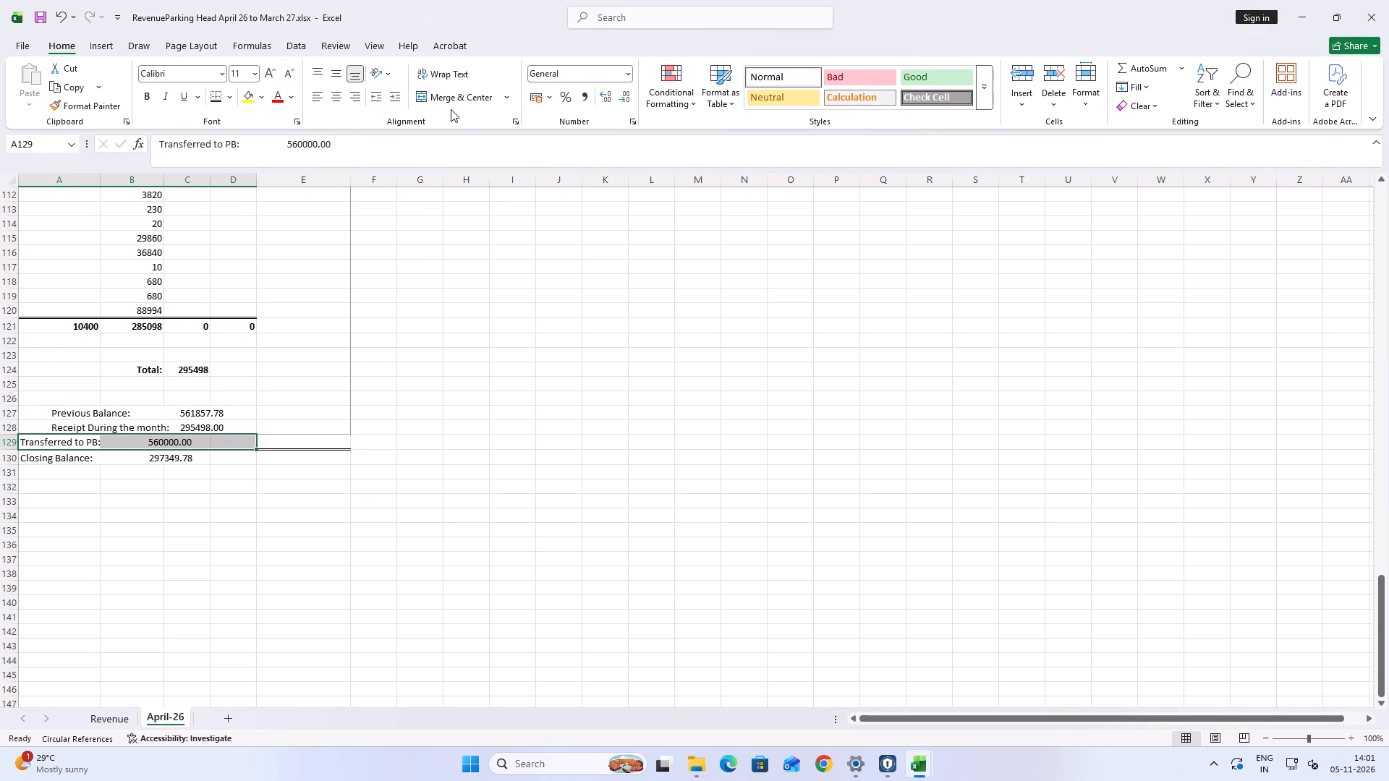
click(451, 98)
click(359, 451)
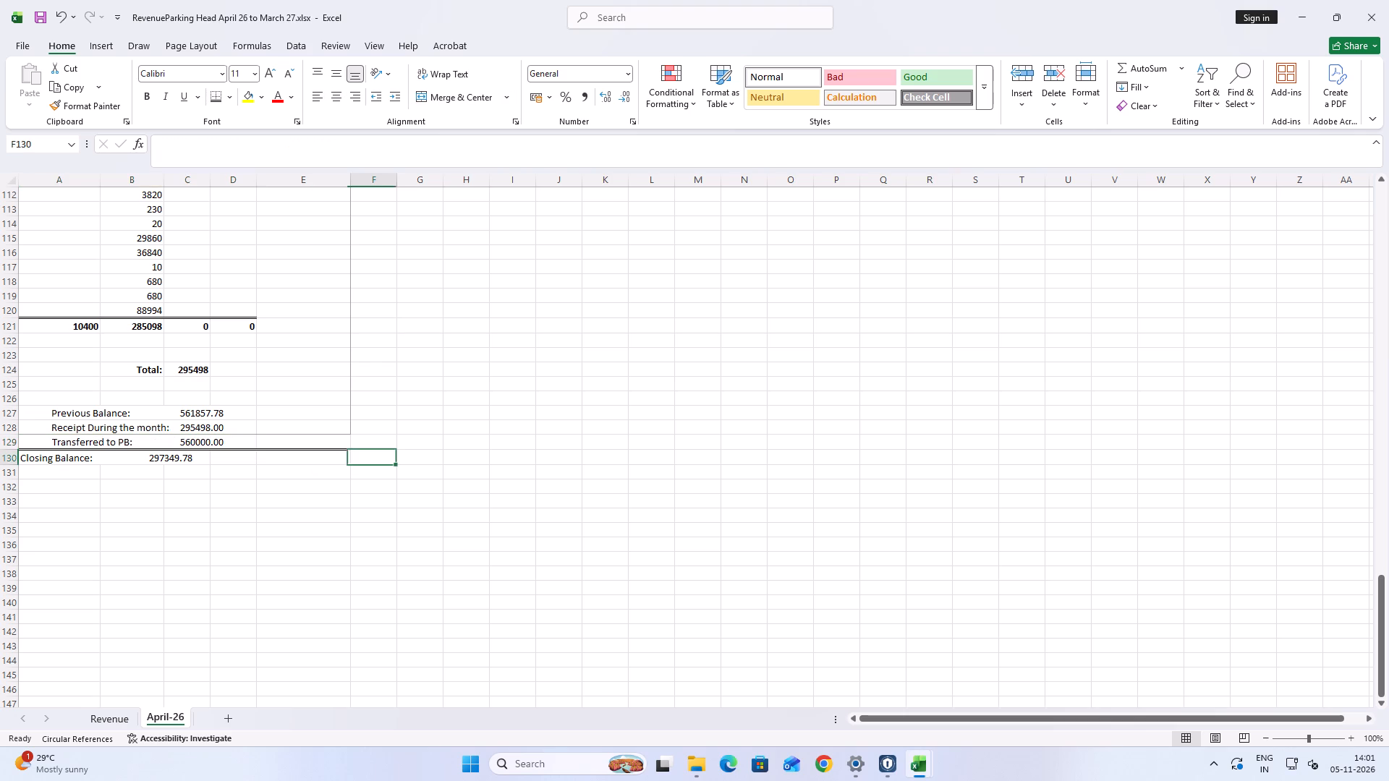
Merge and centre the Closing Balance row across cells A130 to D130.
drag(58, 460, 248, 456)
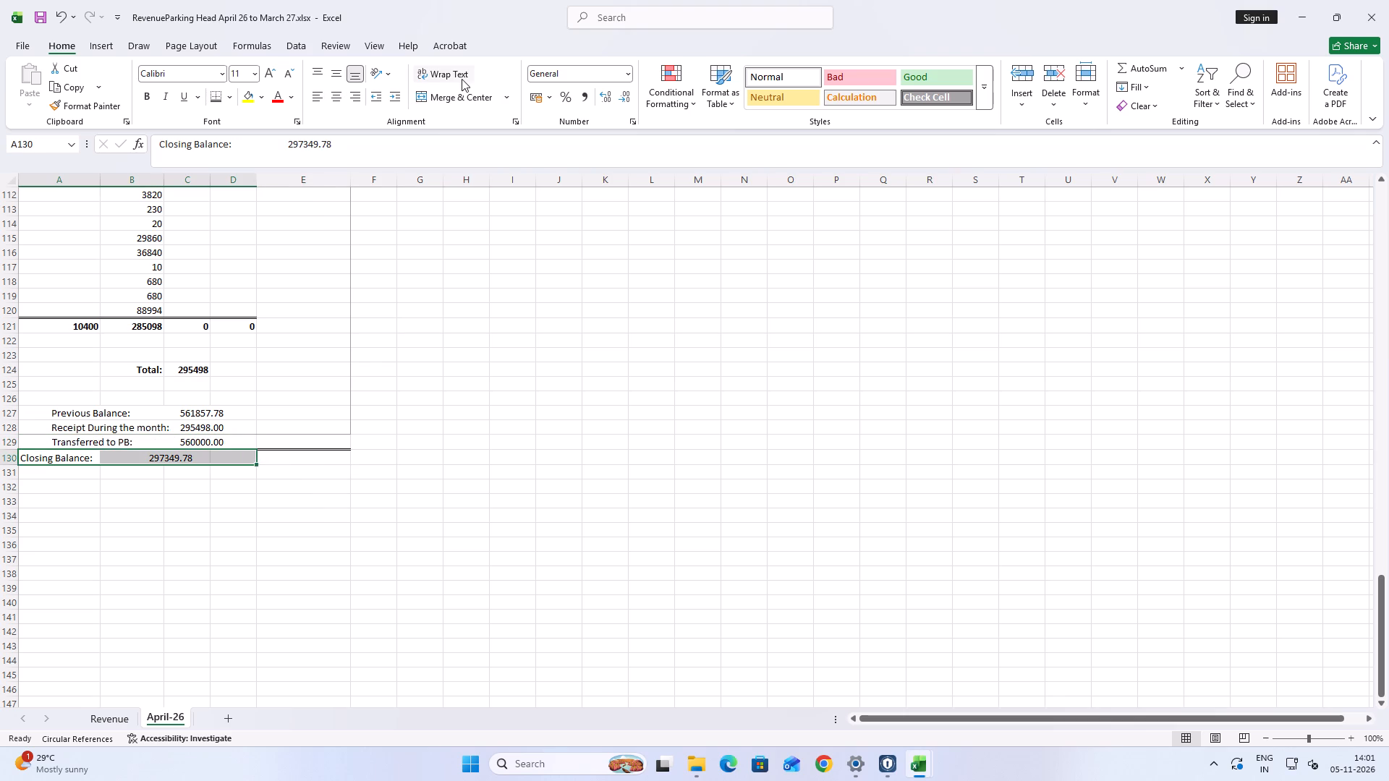
click(470, 99)
click(499, 542)
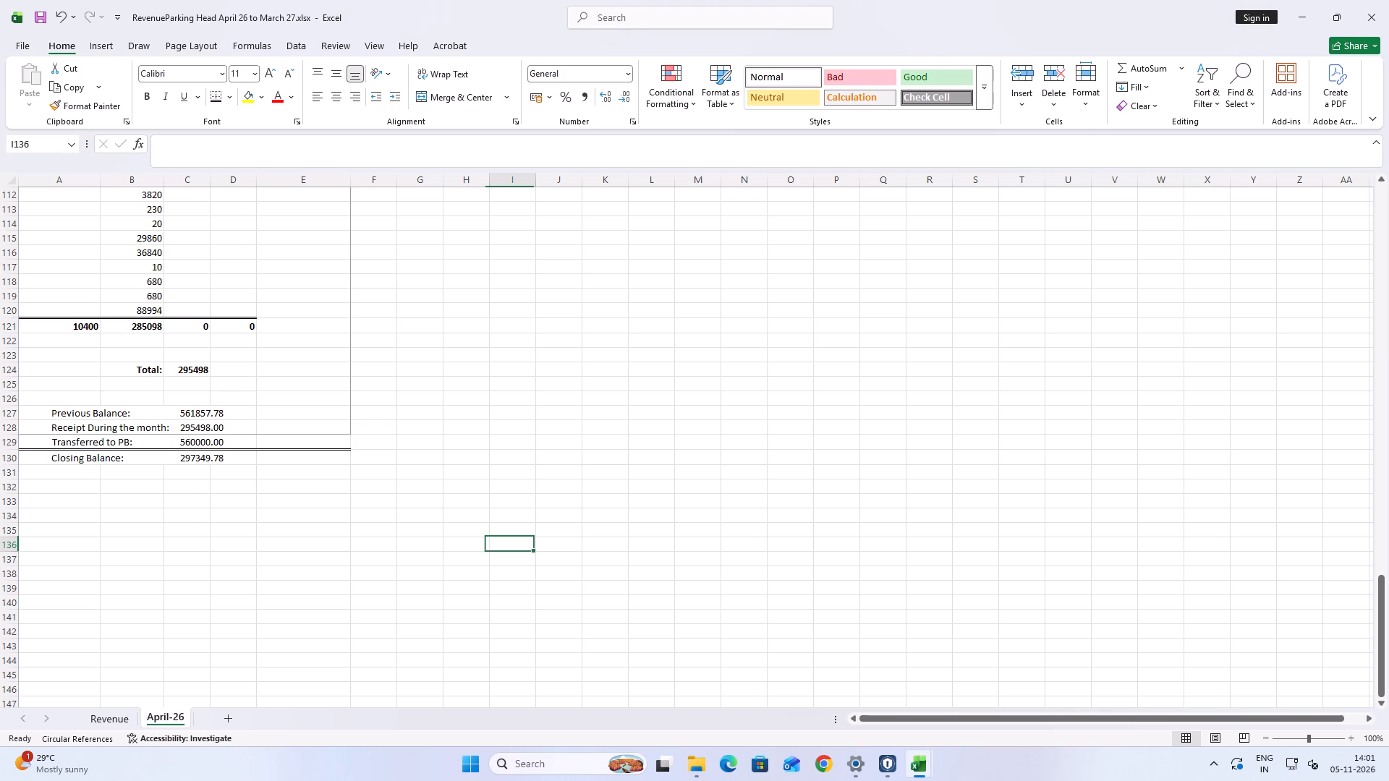
Make the merged Closing Balance row, A130 to D130, bold.
drag(113, 458, 185, 464)
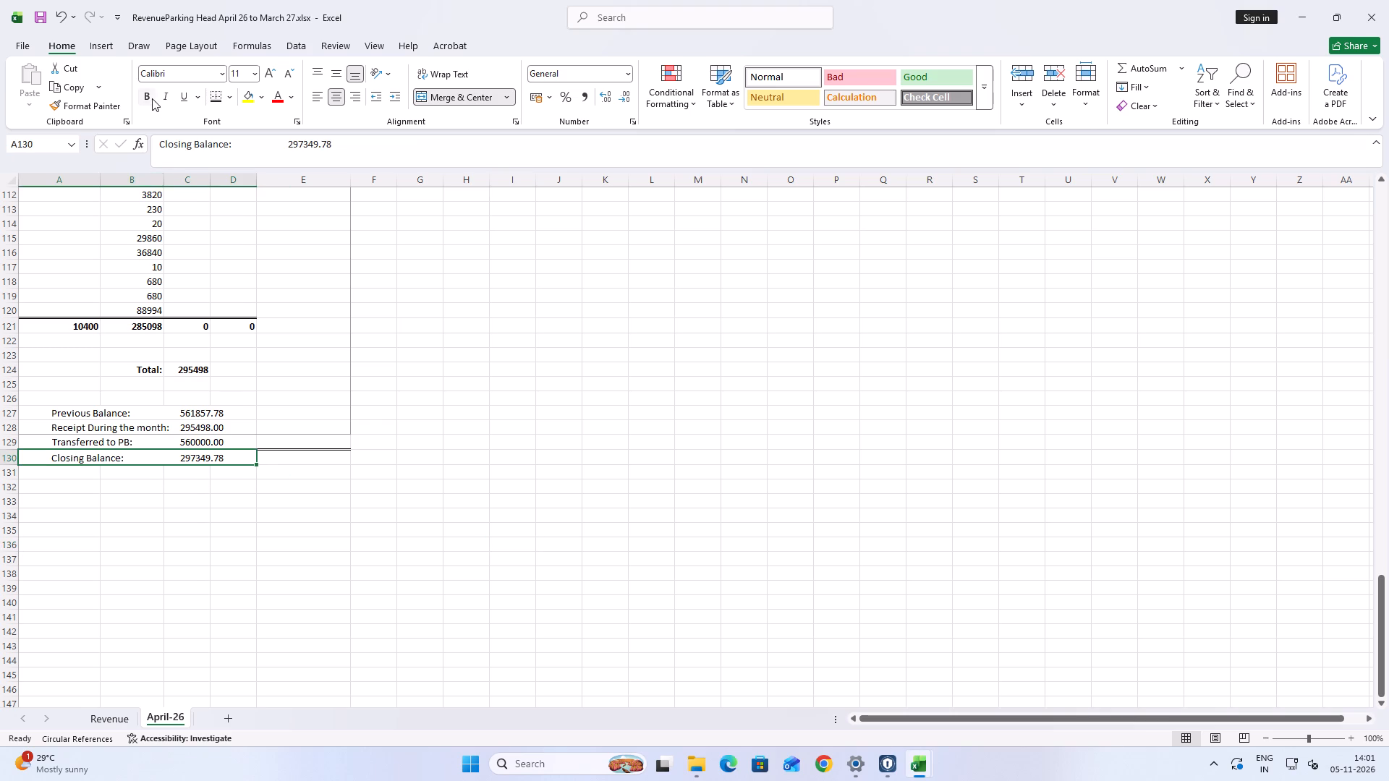
click(152, 98)
click(626, 583)
Set the print area to the whole Oct-26 block, cells A90 to E133.
scroll(628, 584, up, 6)
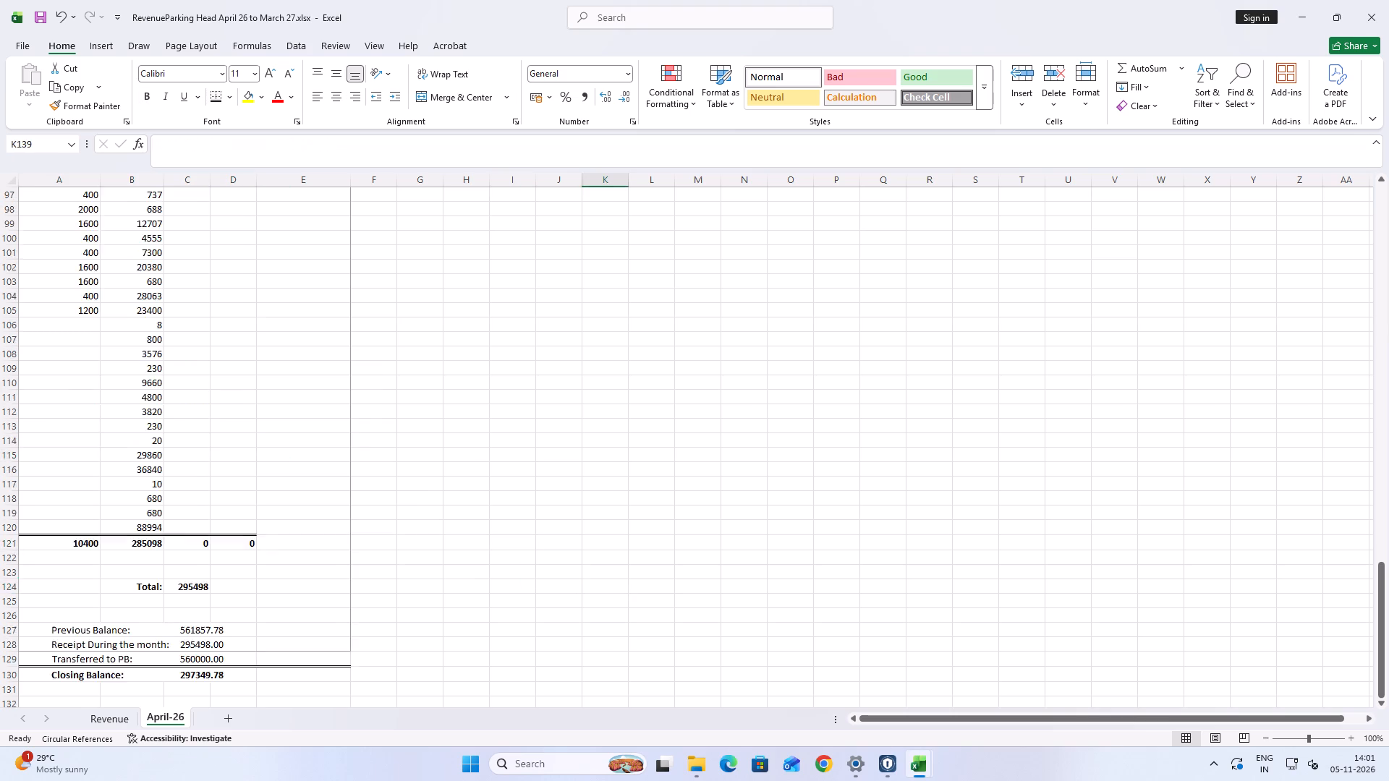
scroll(628, 584, up, 12)
scroll(422, 546, down, 4)
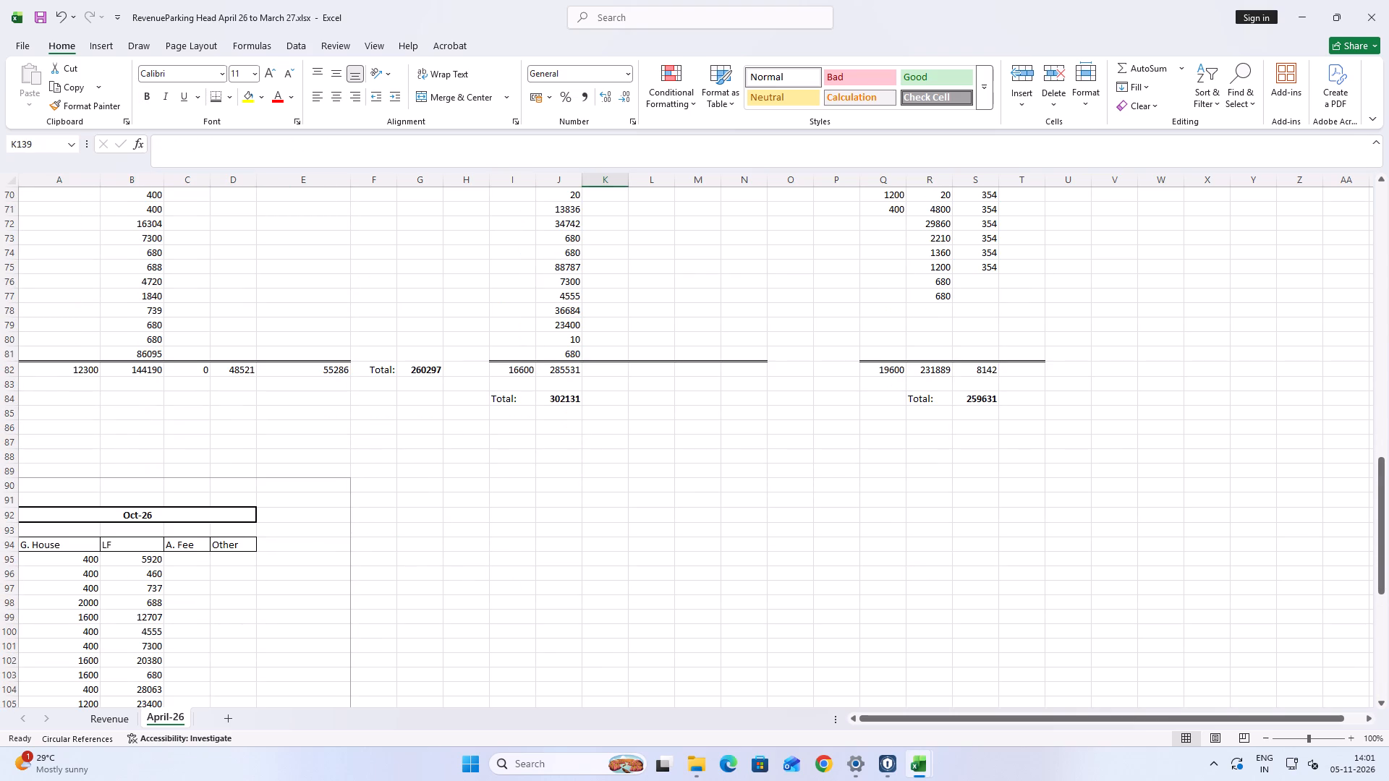
drag(38, 486, 307, 780)
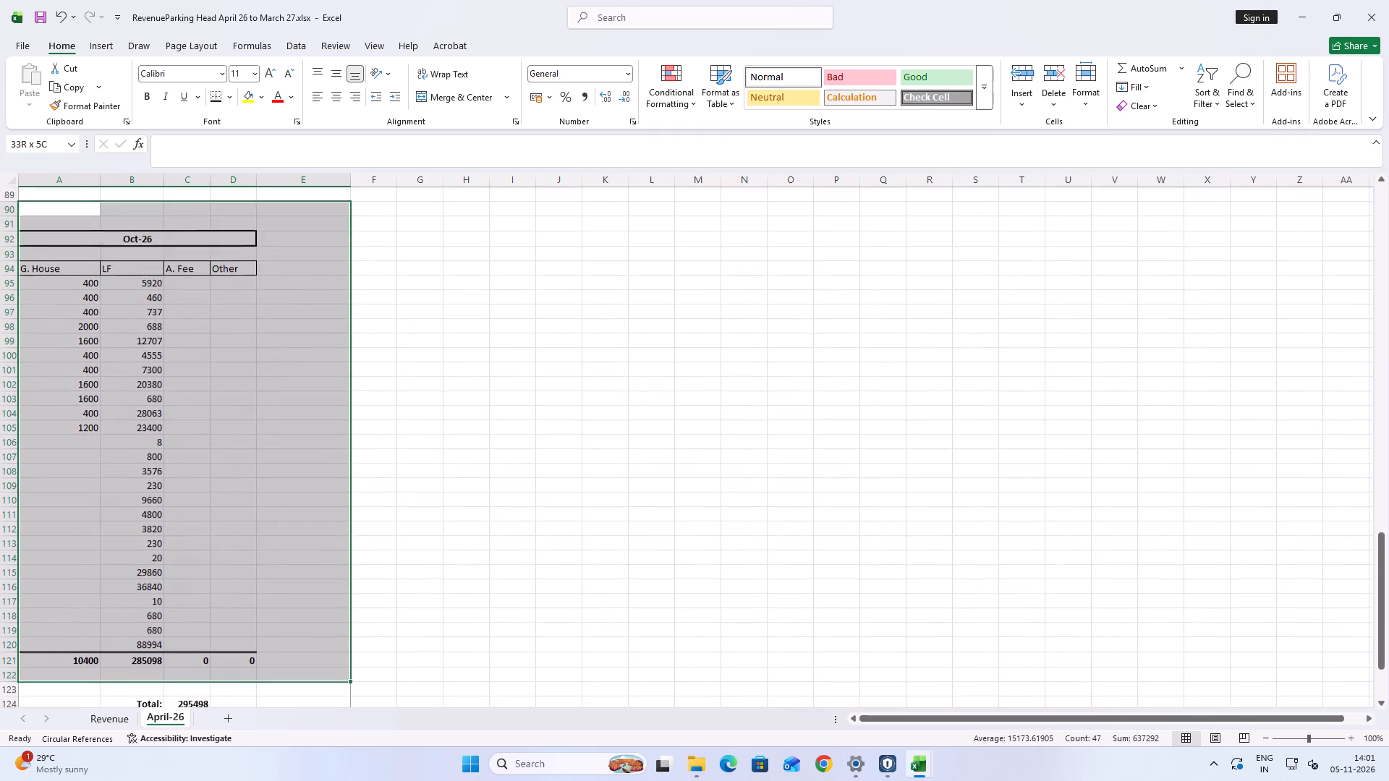
drag(307, 780, 314, 722)
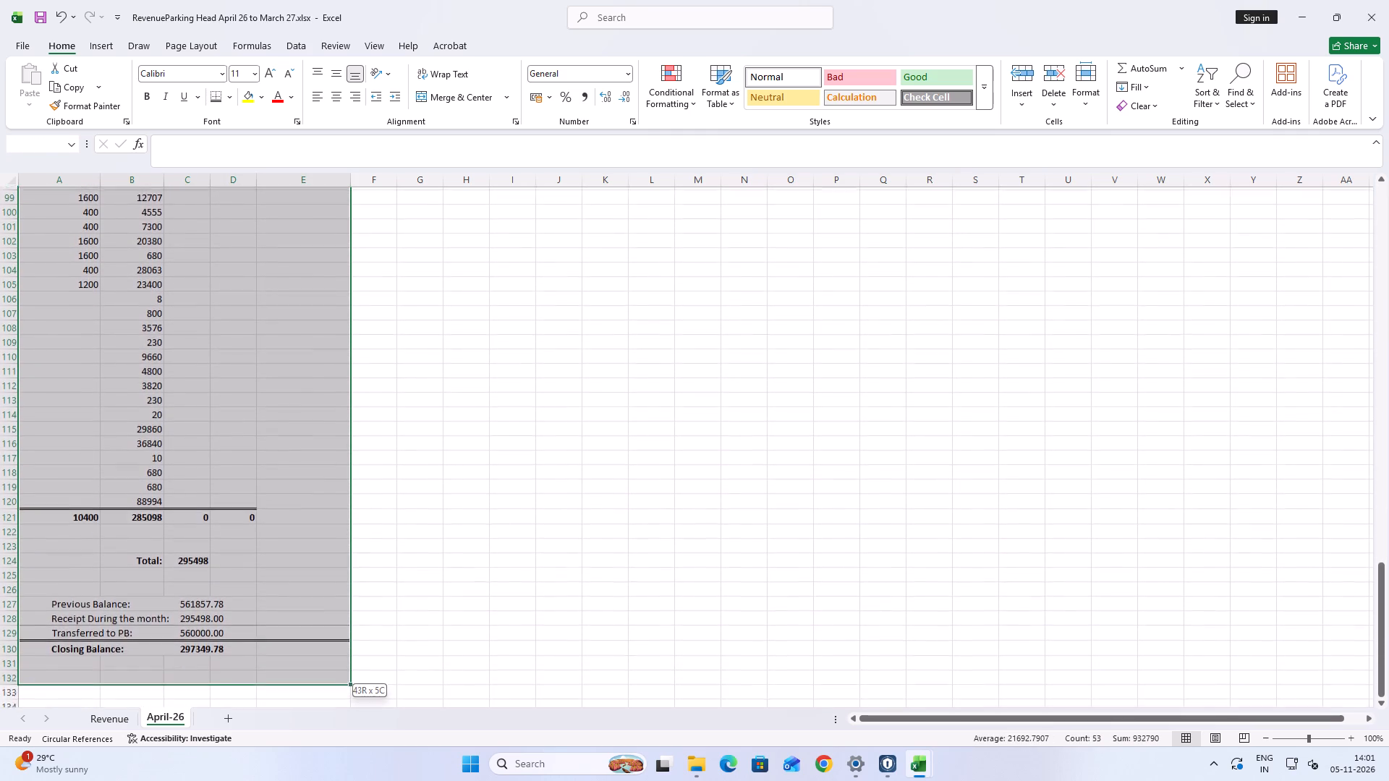
drag(314, 722, 315, 657)
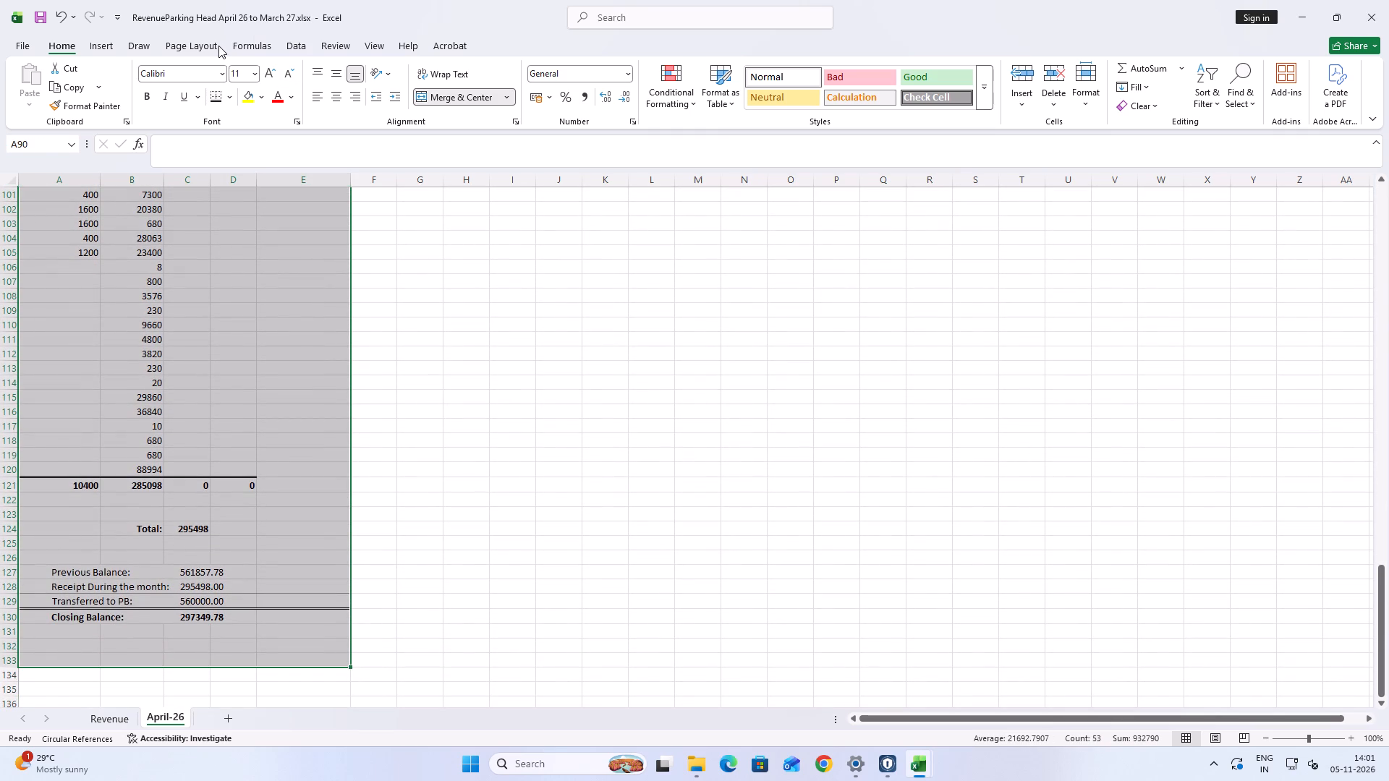
click(218, 46)
click(253, 88)
click(257, 116)
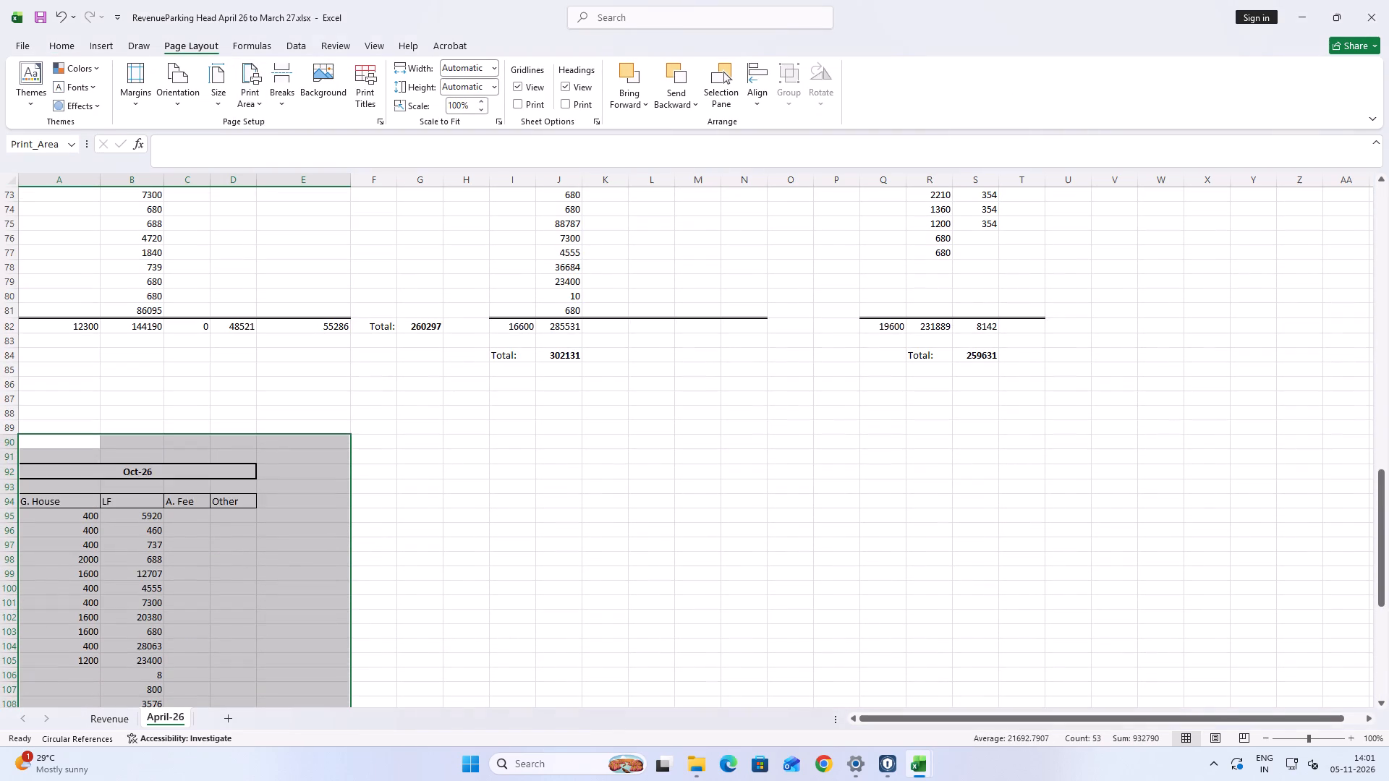
Preview the Oct-26 printout, return to the sheet and check the Previous Balance and Receipt During the month rows.
click(26, 48)
click(54, 338)
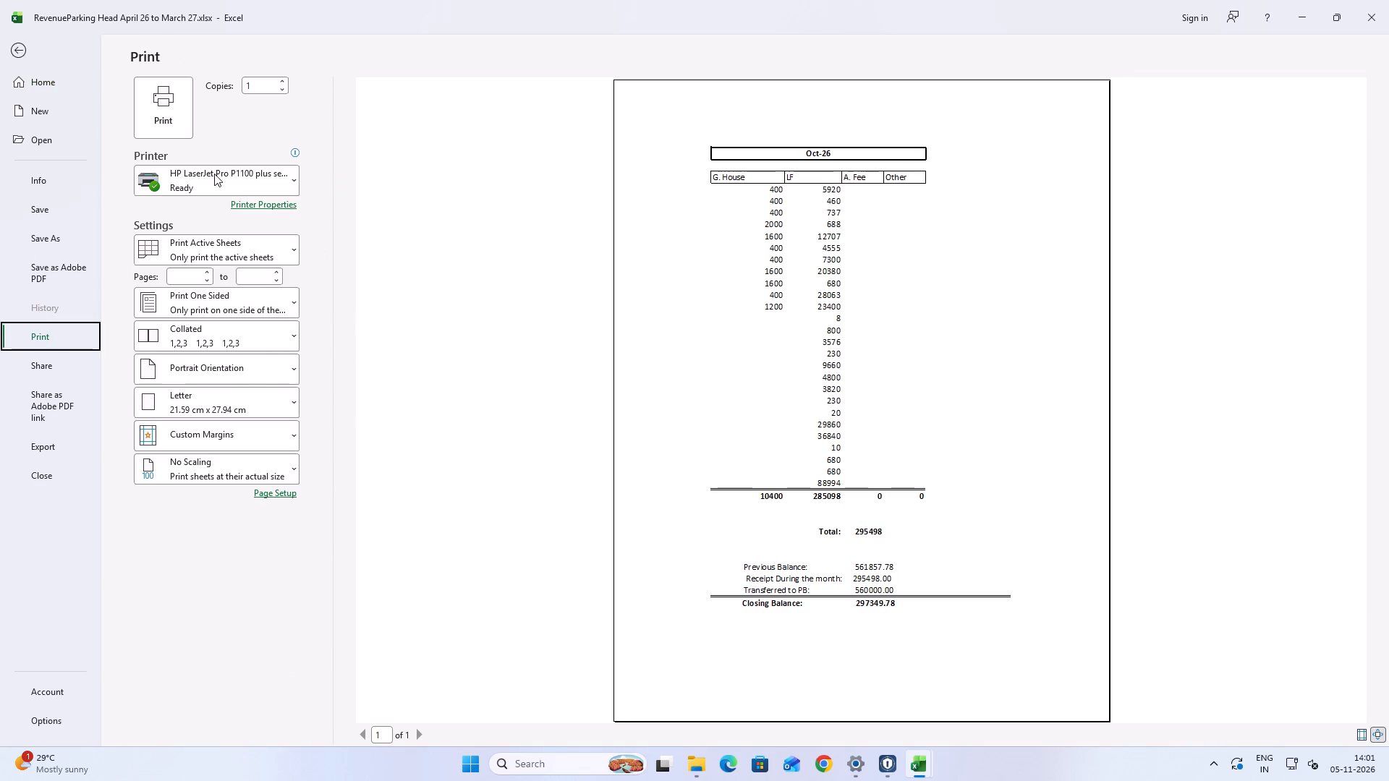
click(20, 47)
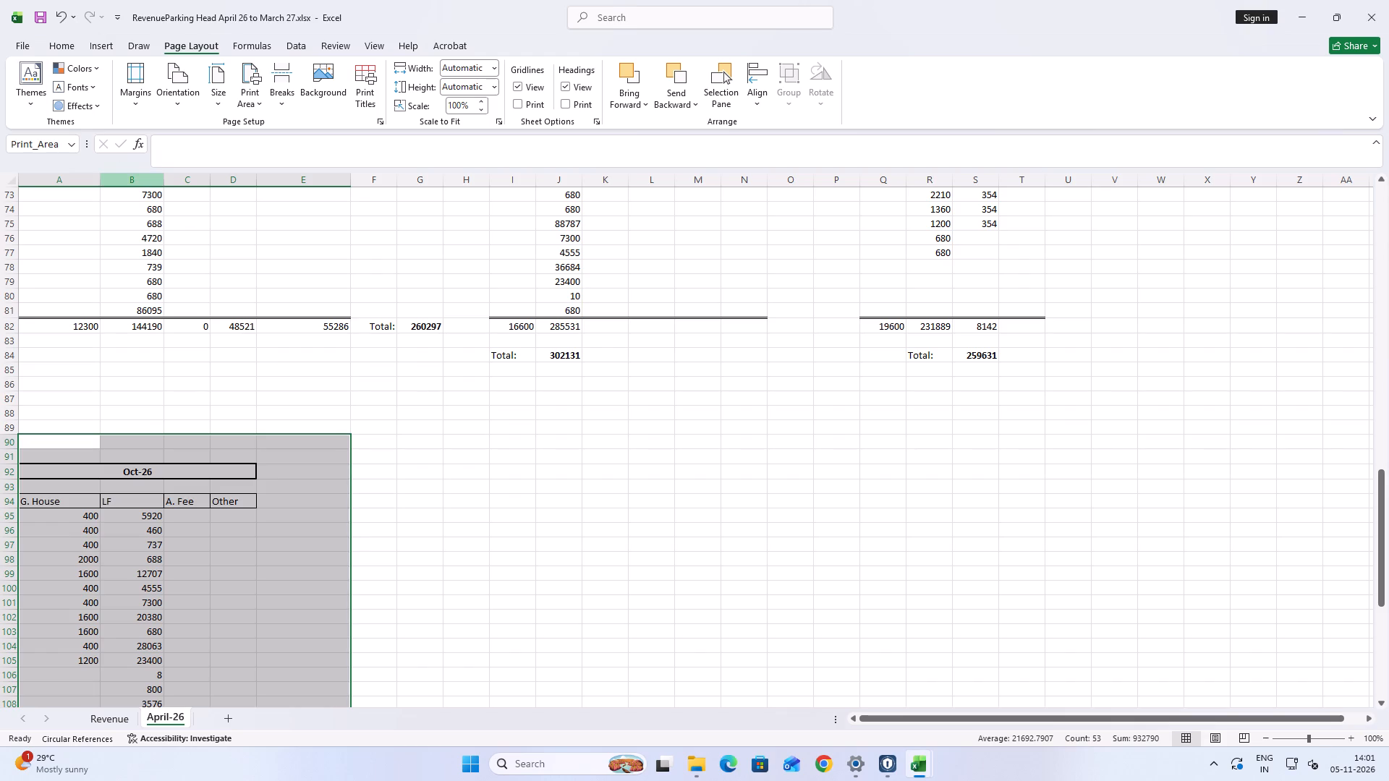
scroll(355, 440, down, 11)
click(428, 454)
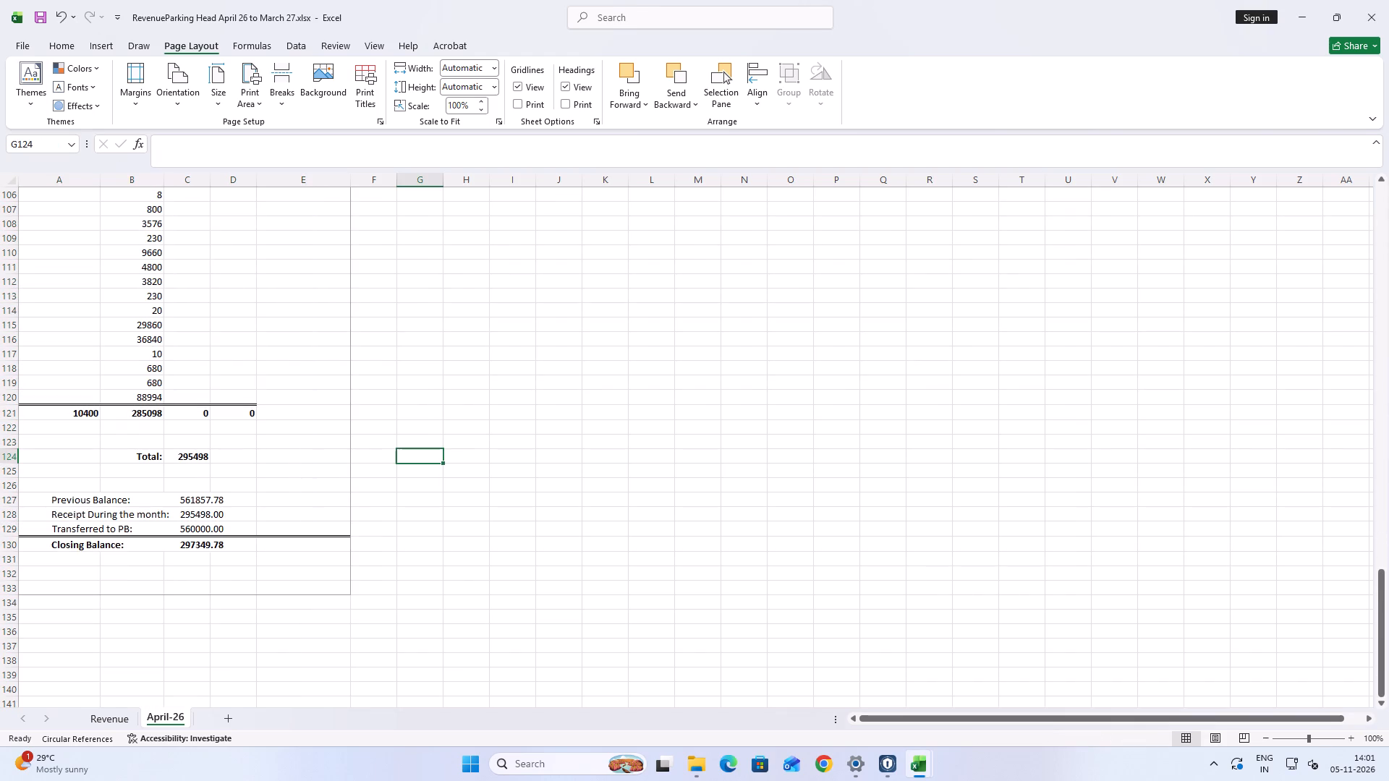
click(212, 499)
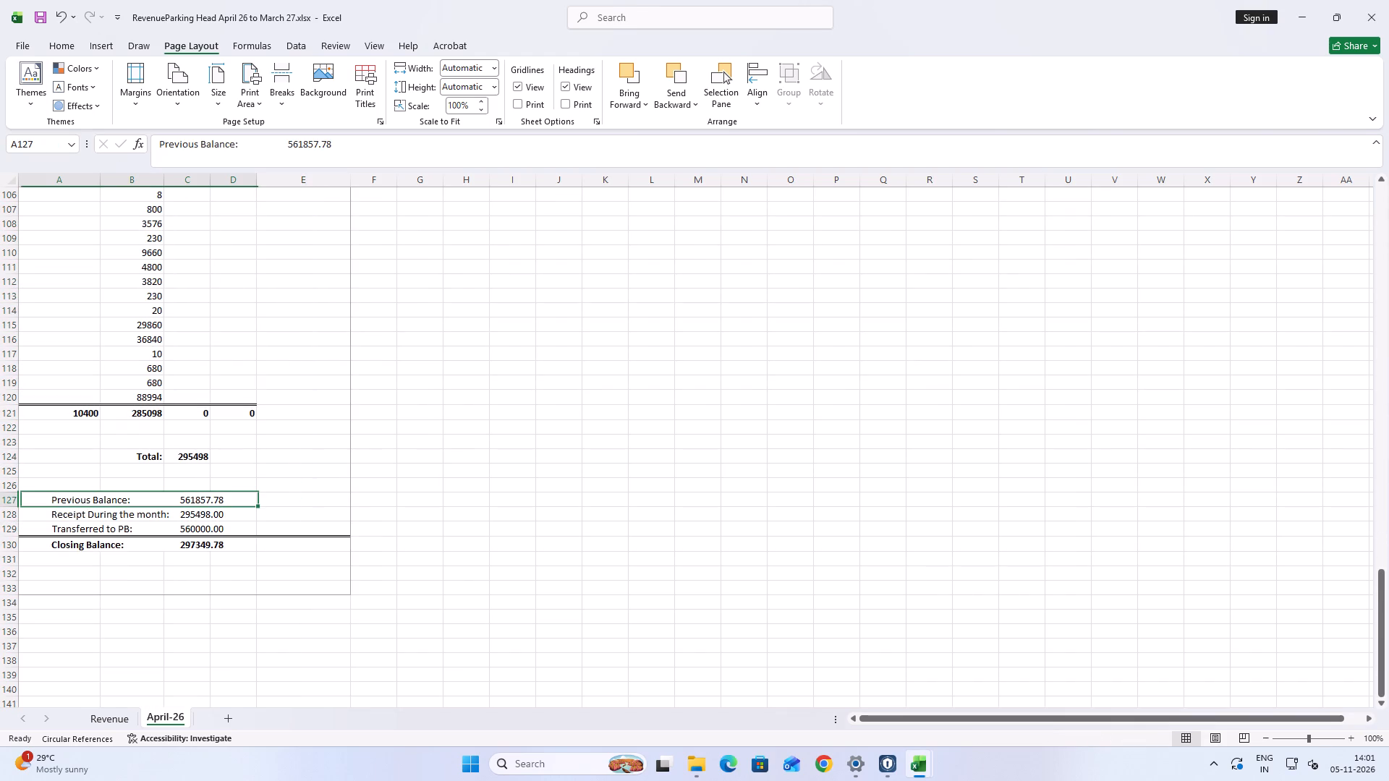
click(184, 515)
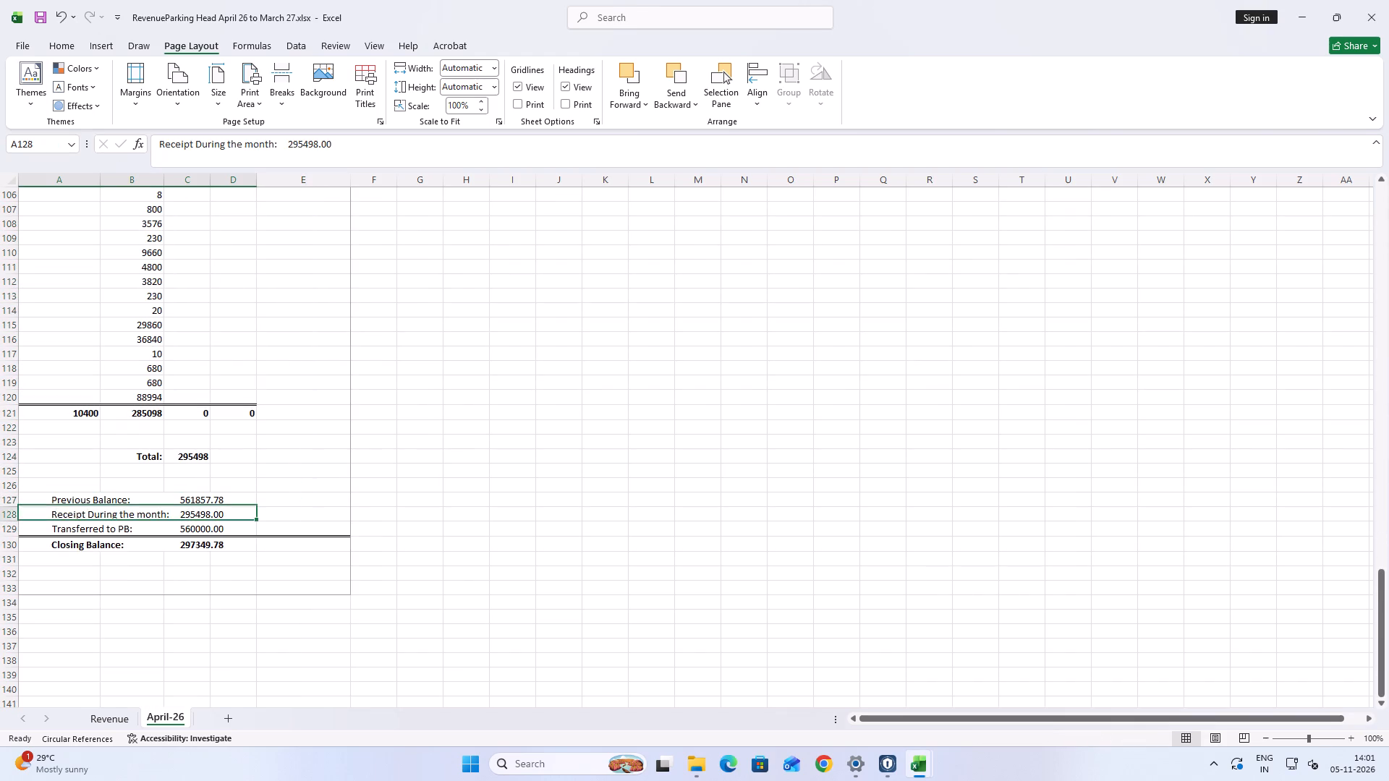
Print one copy of the Oct-26 block on the HP LaserJet Pro P1100 printer.
key(ctrl+p)
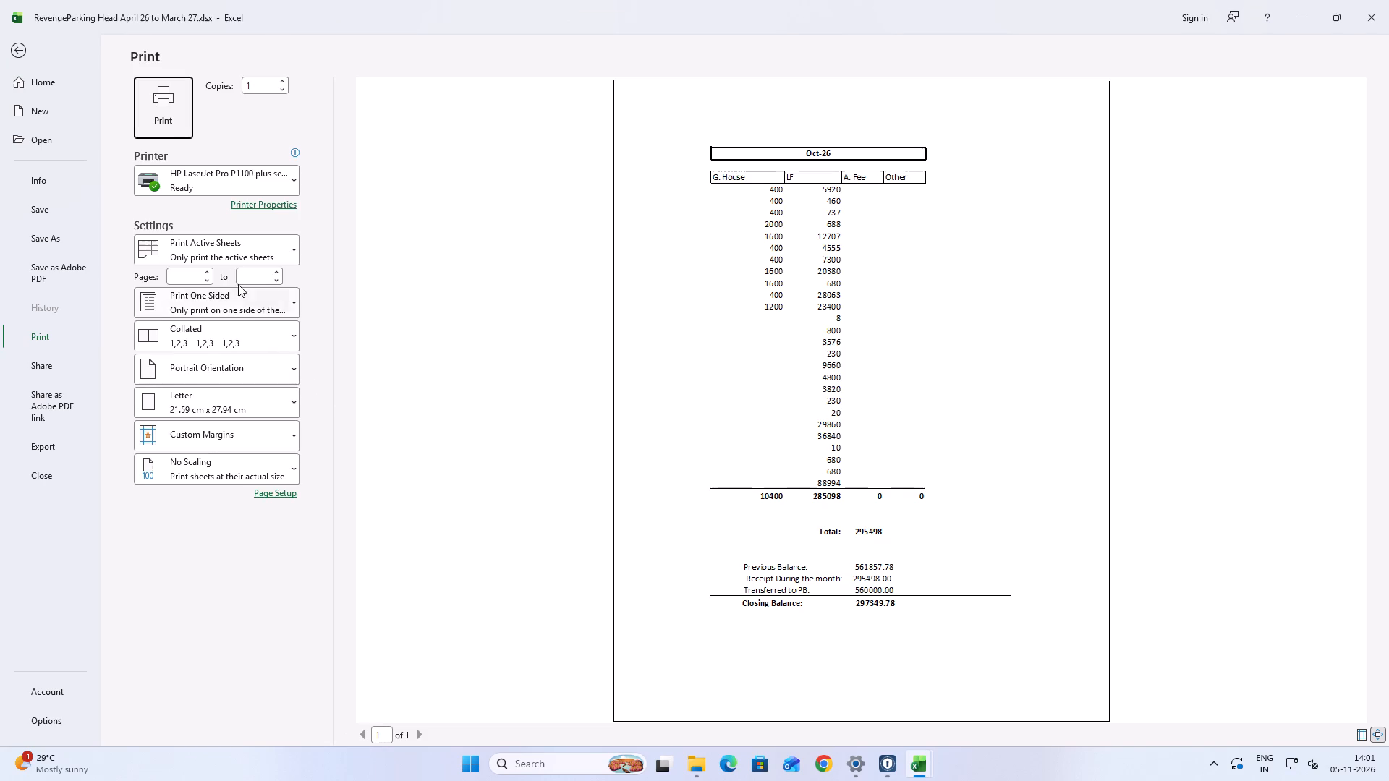
click(168, 126)
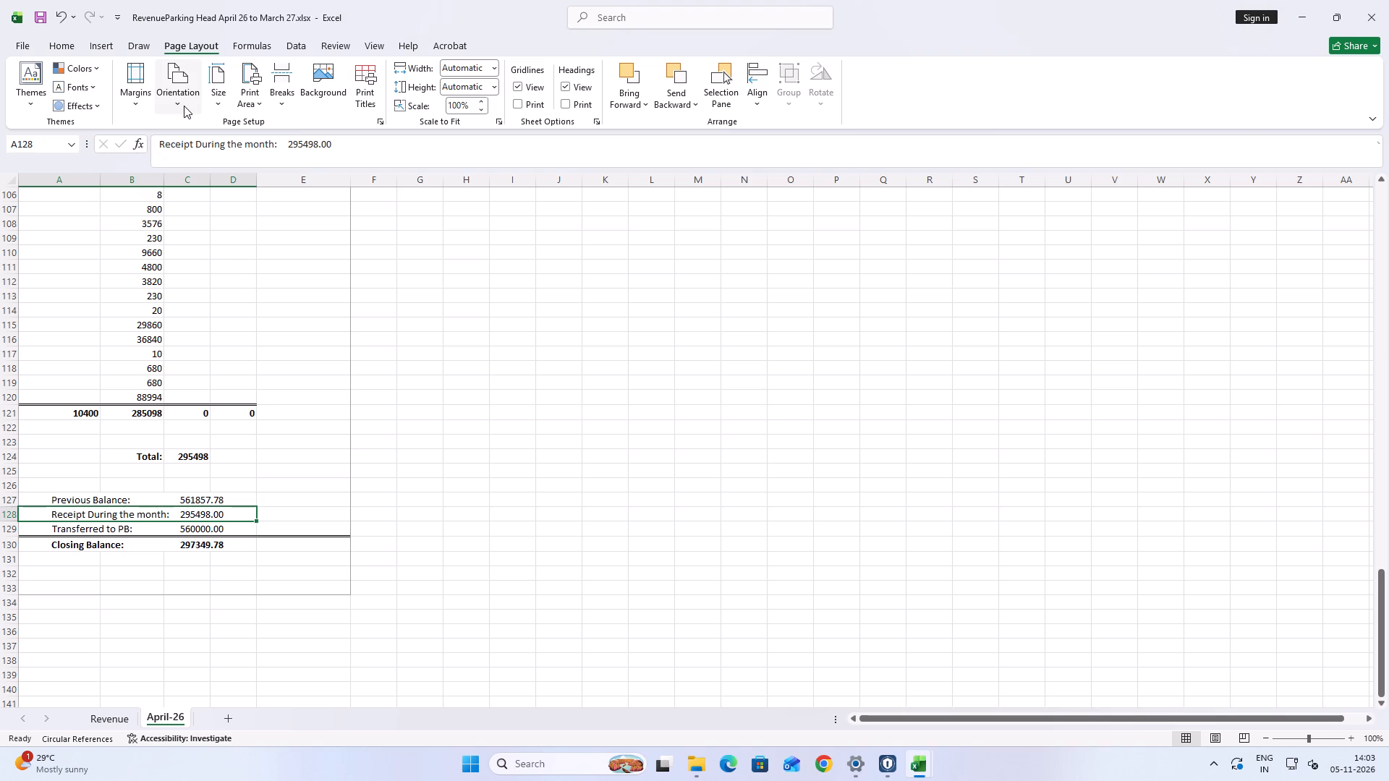
Save the workbook.
key(ctrl+s)
key(ctrl+s)
key(ctrl+s)
key(ctrl+s)
key(ctrl+s)
key(ctrl+s)
key(ctrl+s)
key(ctrl+s)
key(ctrl+s)
key(ctrl+s)
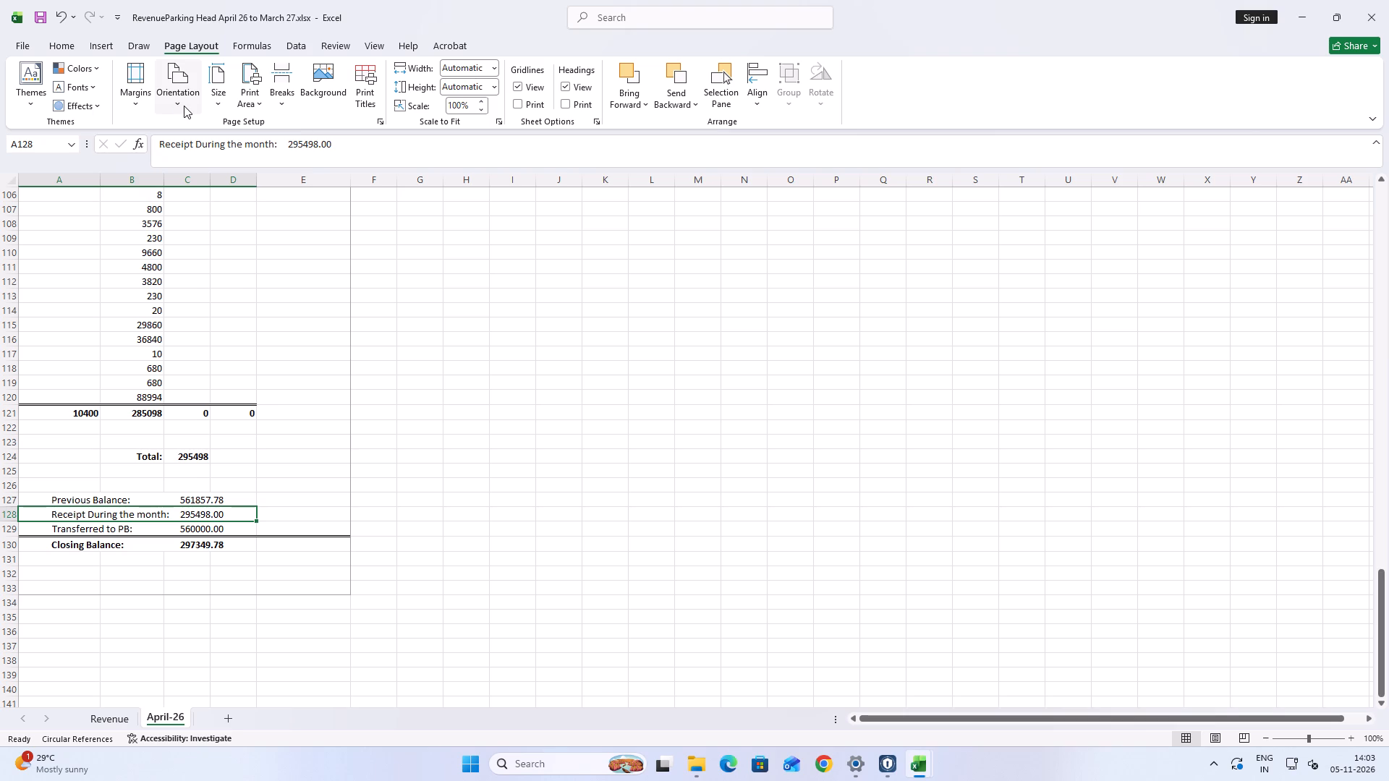
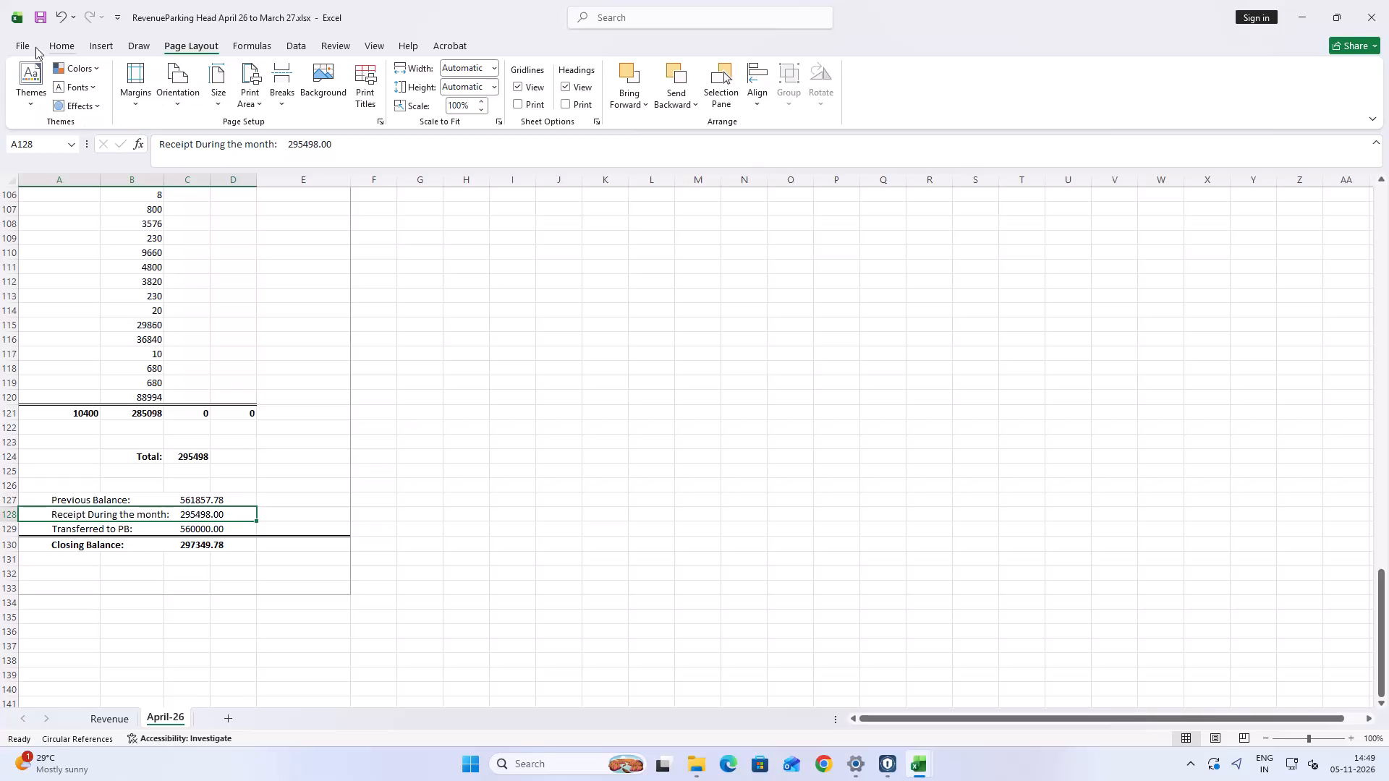
Save the workbook again and move the cell selection off the balance lines to empty cell M126.
triple_click(43, 24)
click(42, 24)
click(716, 483)
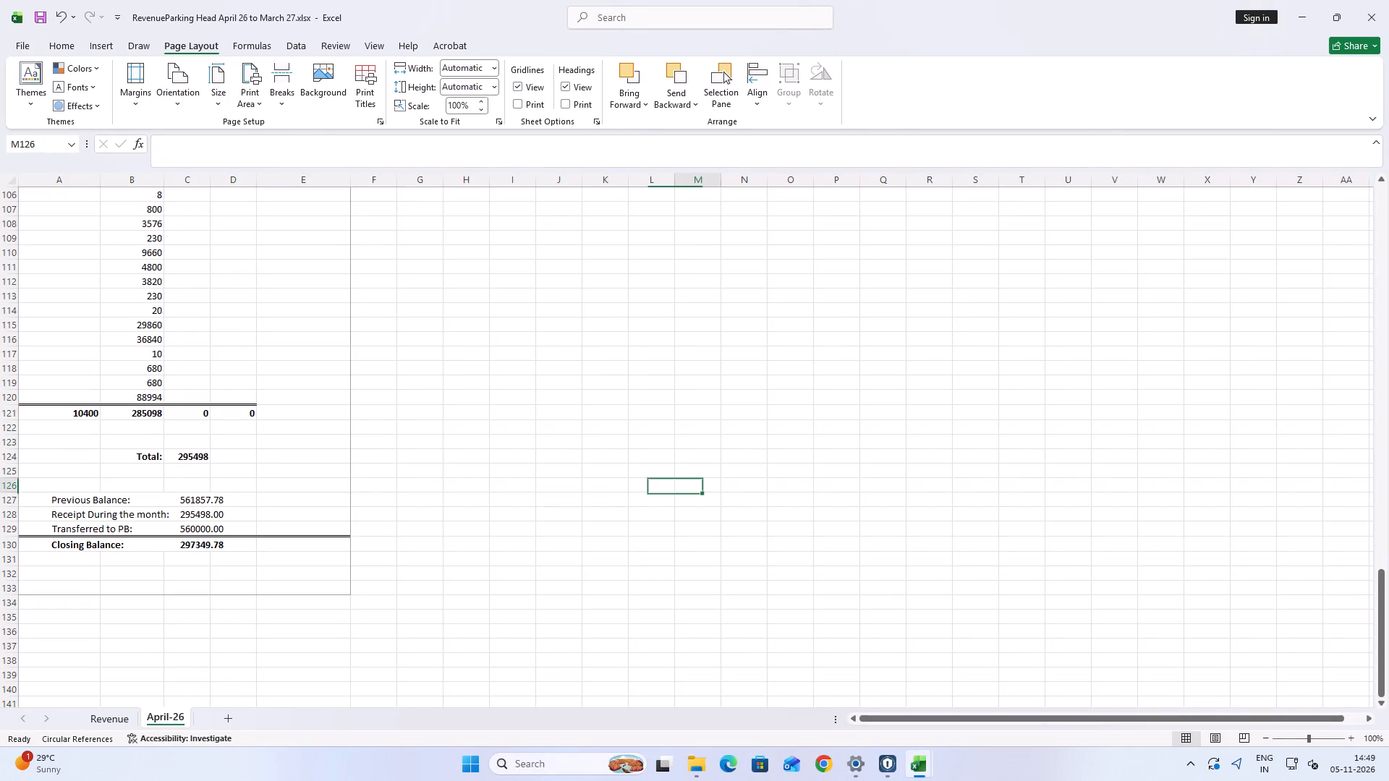